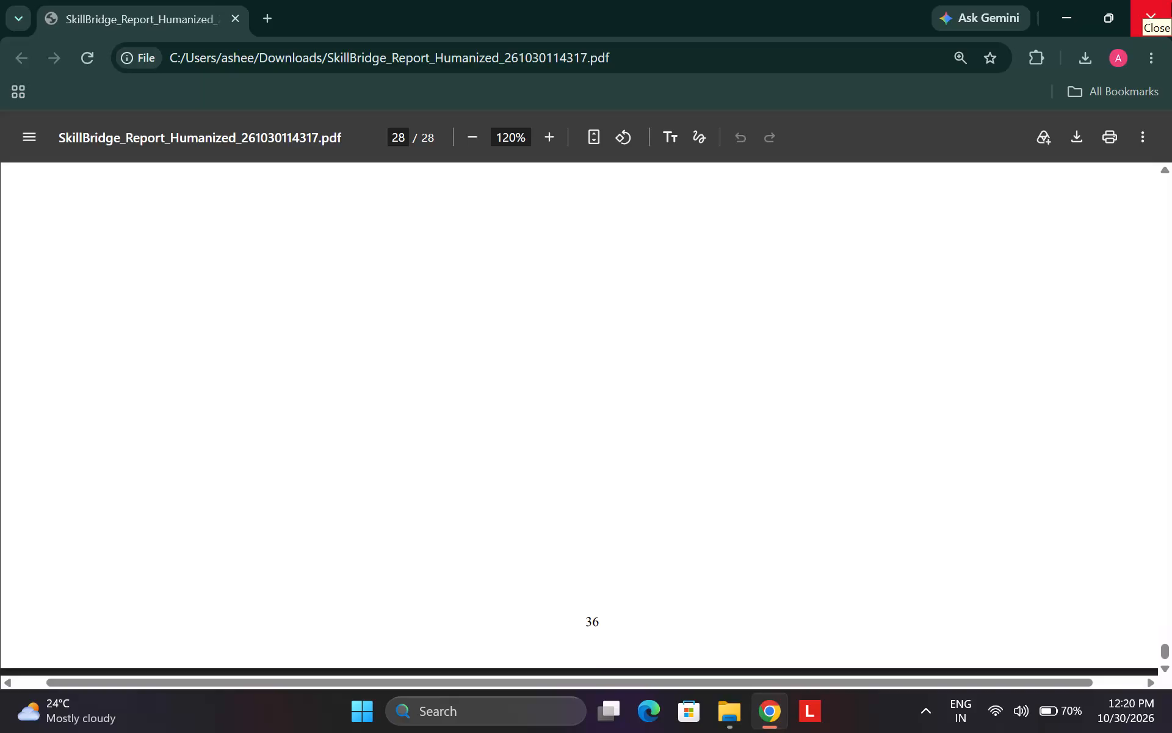
Close the SkillBridge_Report_Humanized PDF and the File Explorer window behind it.
left_click(1171, 2)
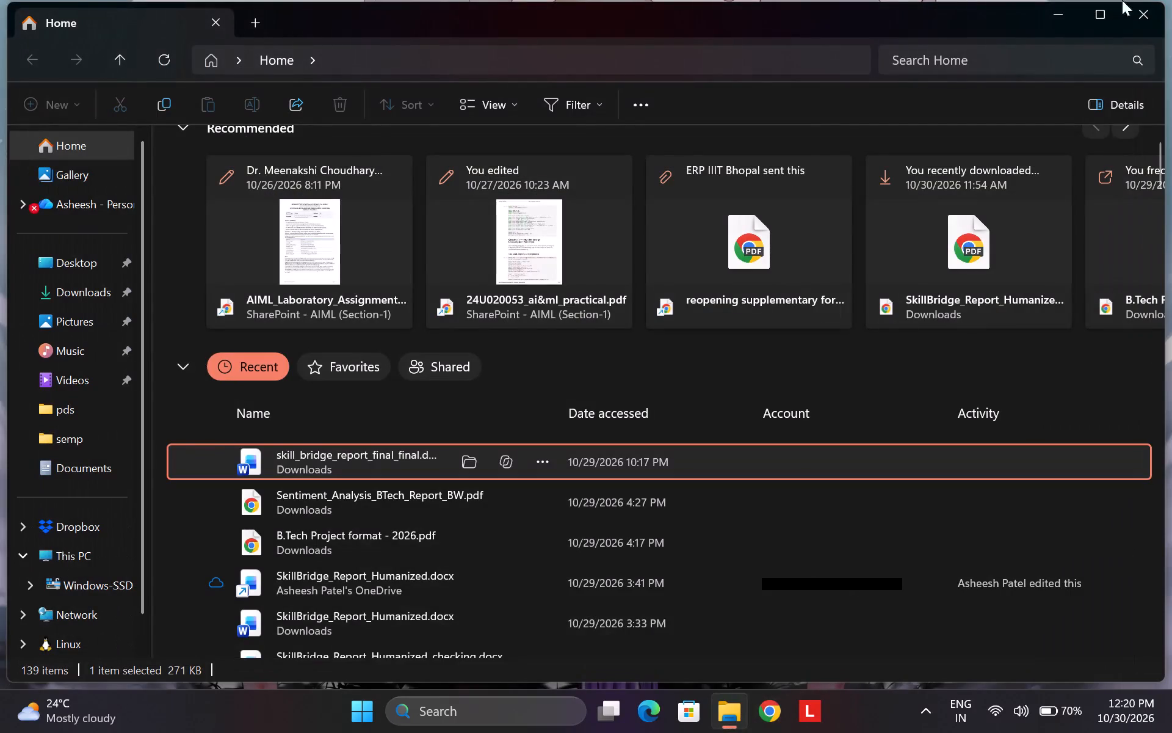
left_click(1157, 13)
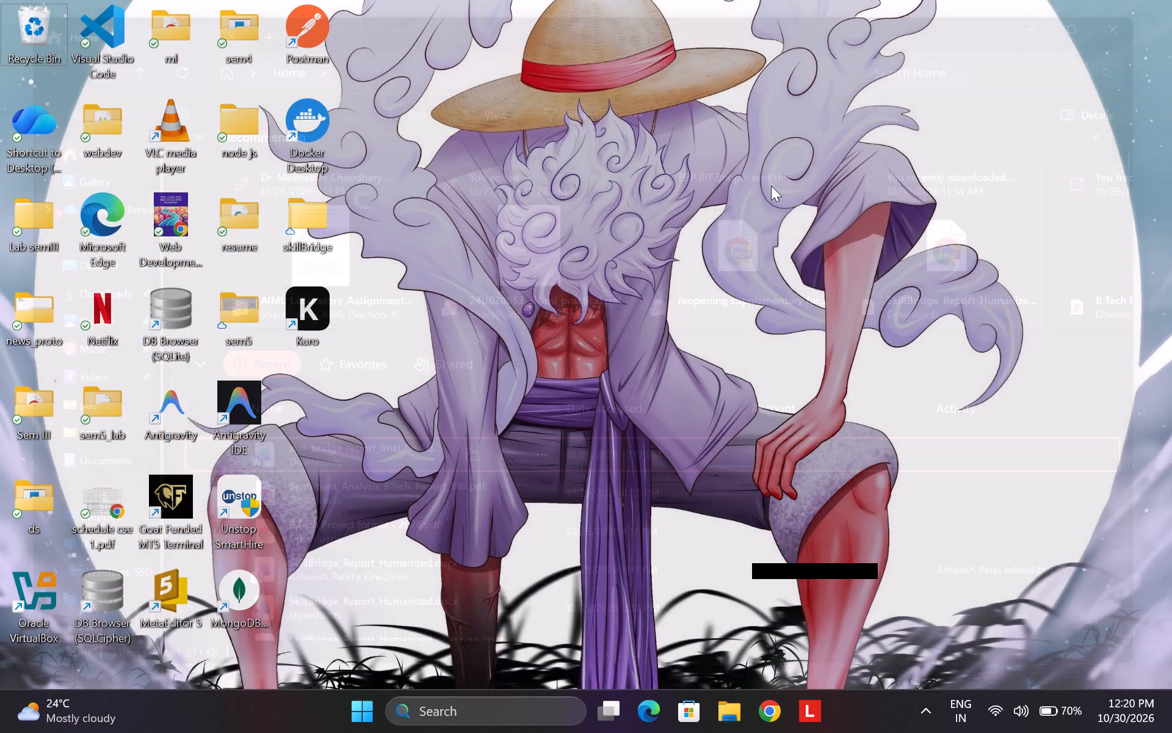
Refresh the desktop.
right_click(771, 186)
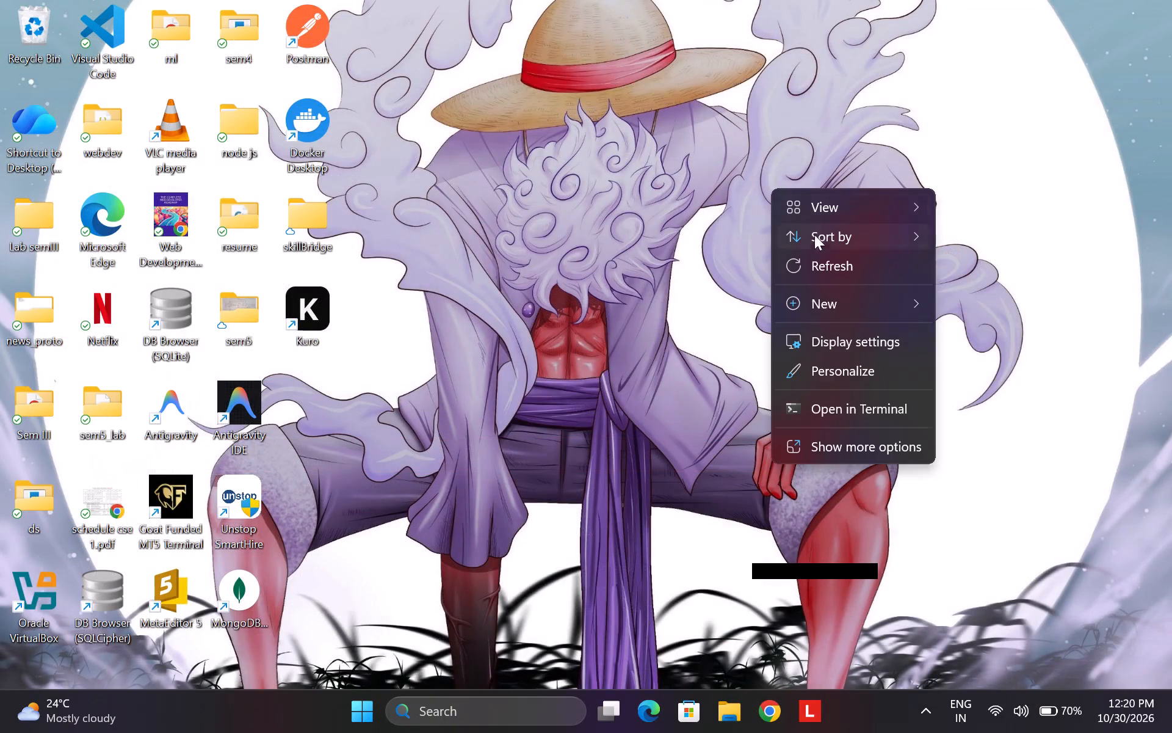
left_click(830, 266)
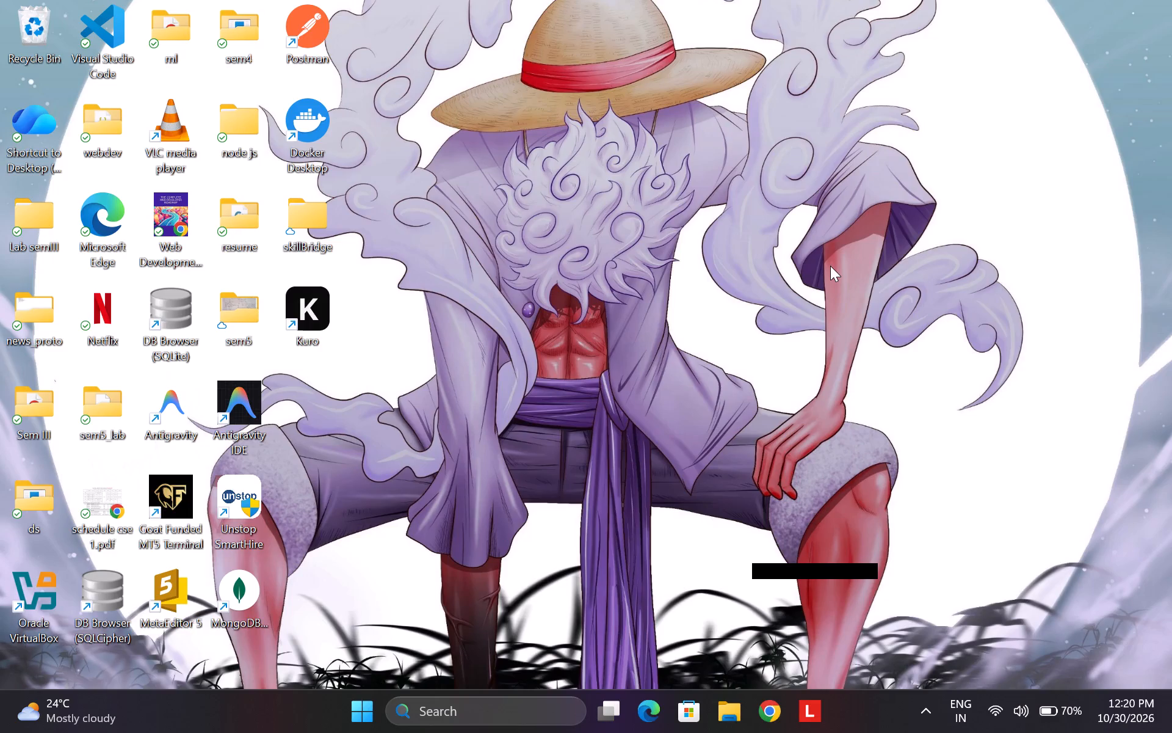
Turn off Bluetooth in the quick settings and return to the desktop.
left_click(1002, 710)
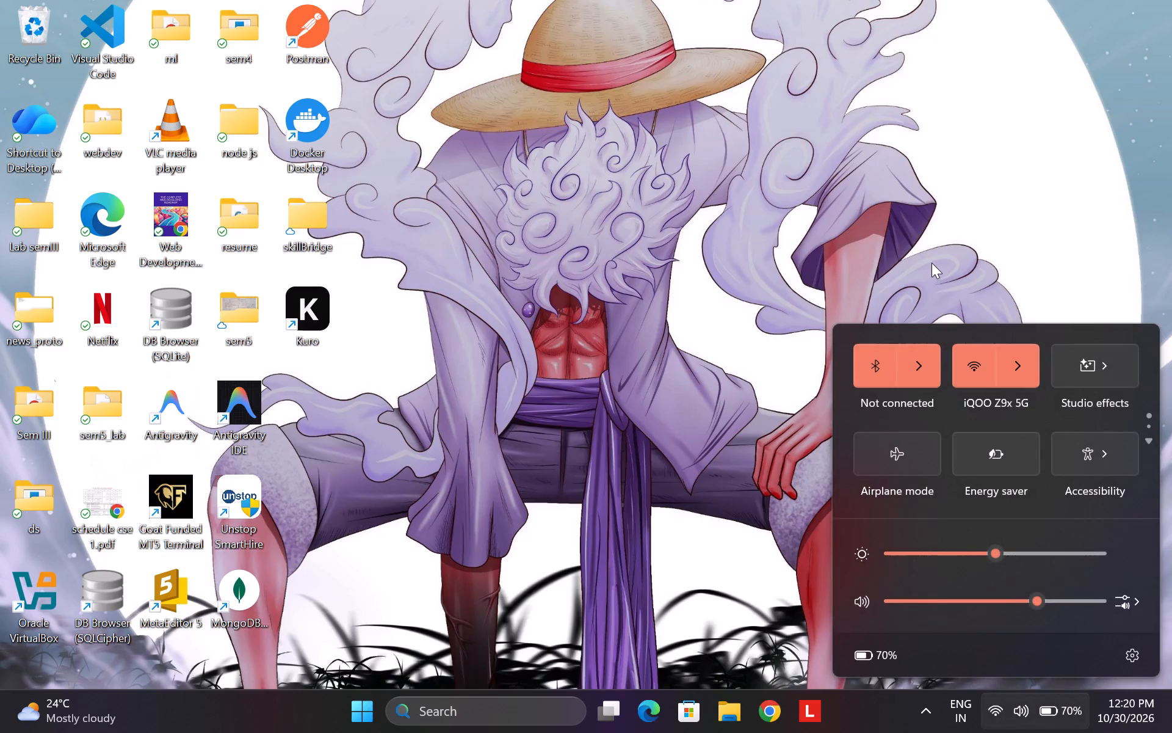
left_click(863, 356)
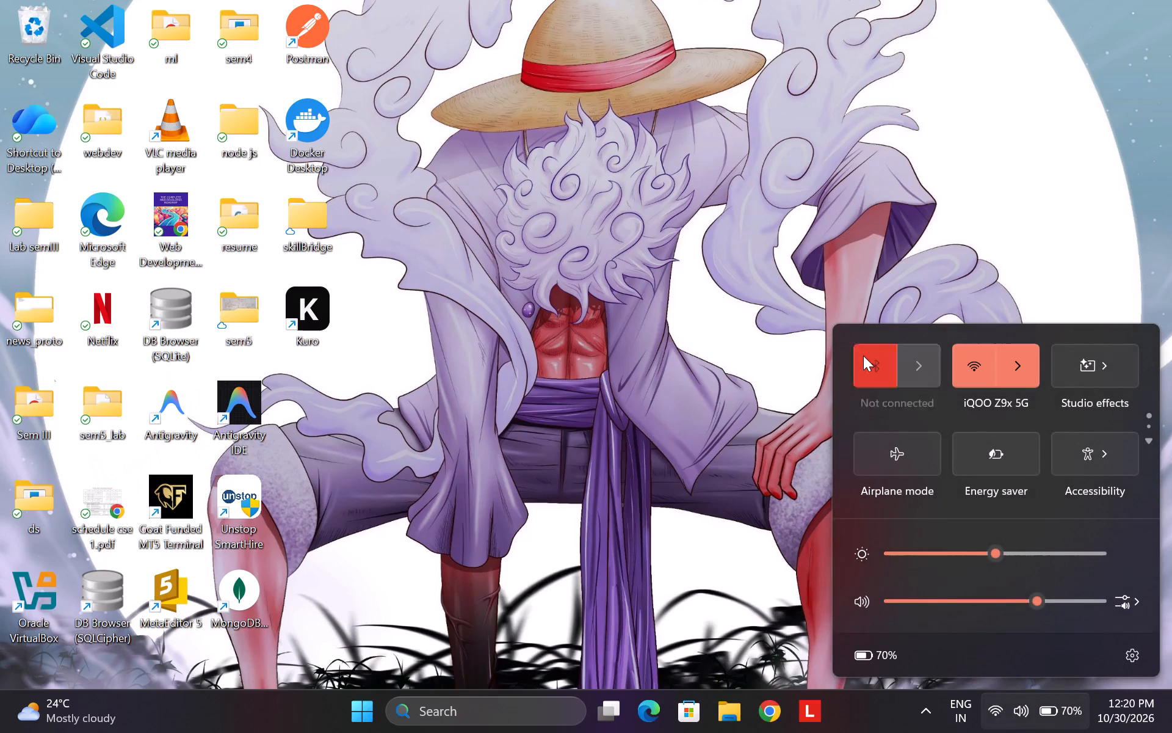
left_click(586, 338)
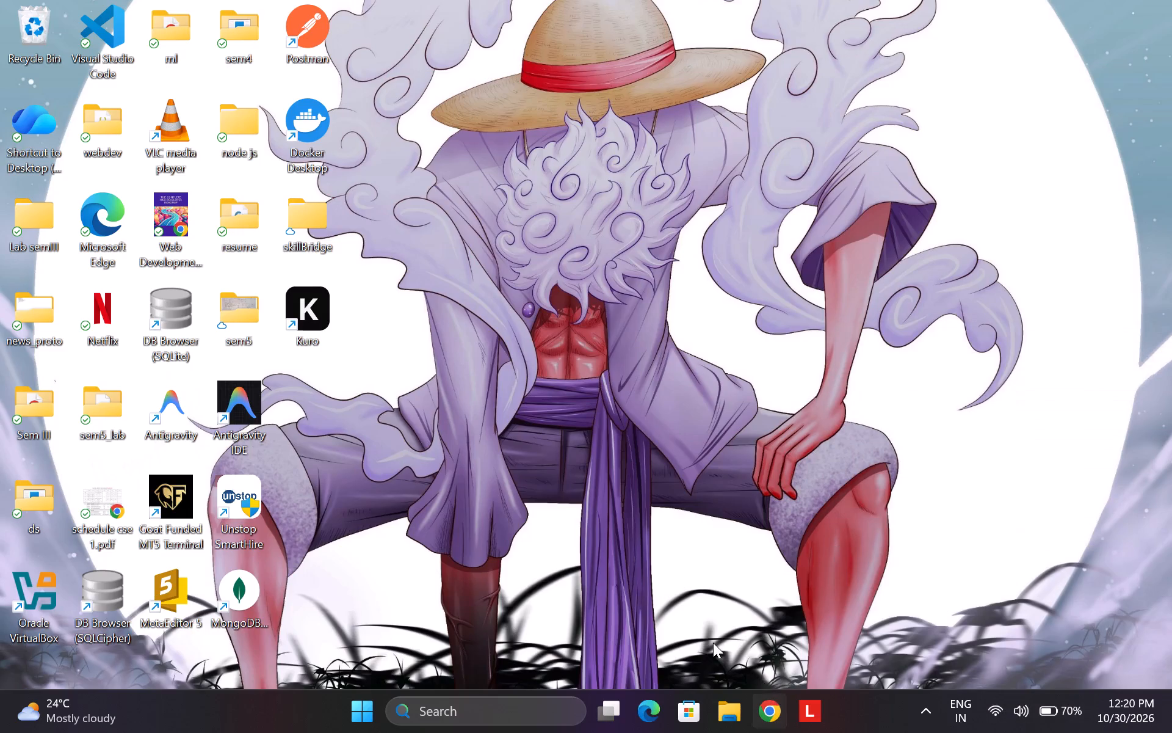
Open File Explorer at its Home view of recent files.
left_click(728, 712)
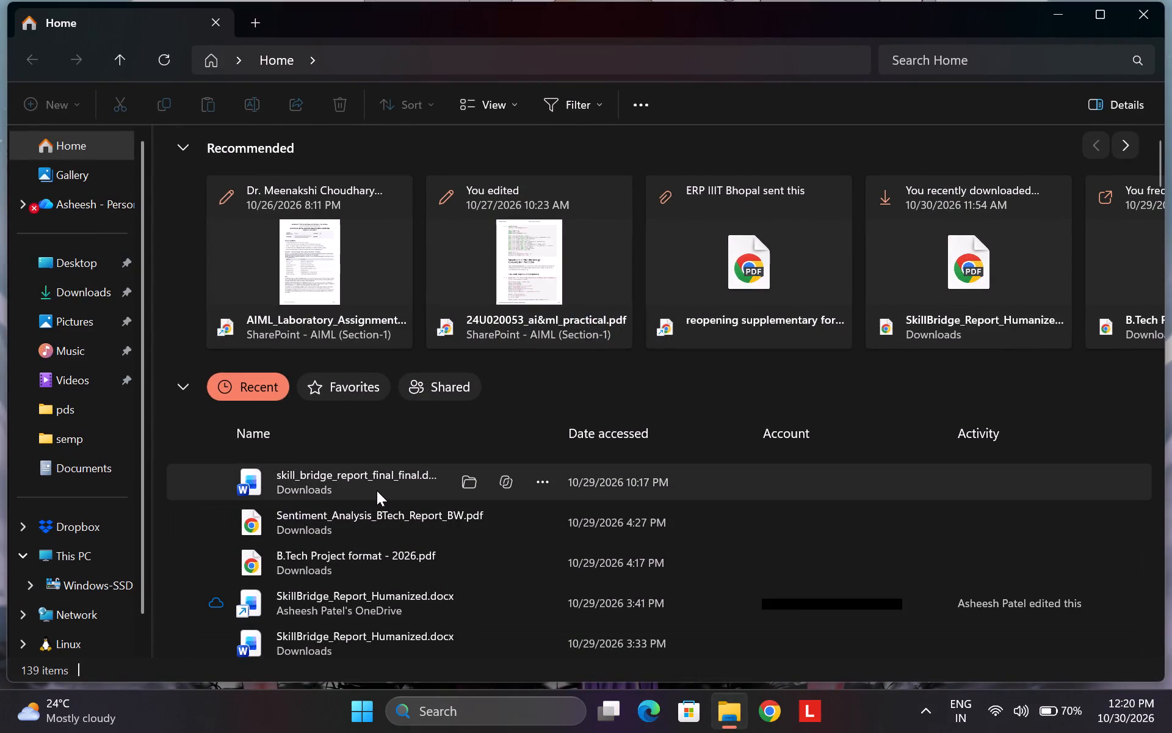
Open skill_bridge_report_final_final.docx in Word, look through its pages from the title page past the Area of Work heading, and close it.
double_click(377, 490)
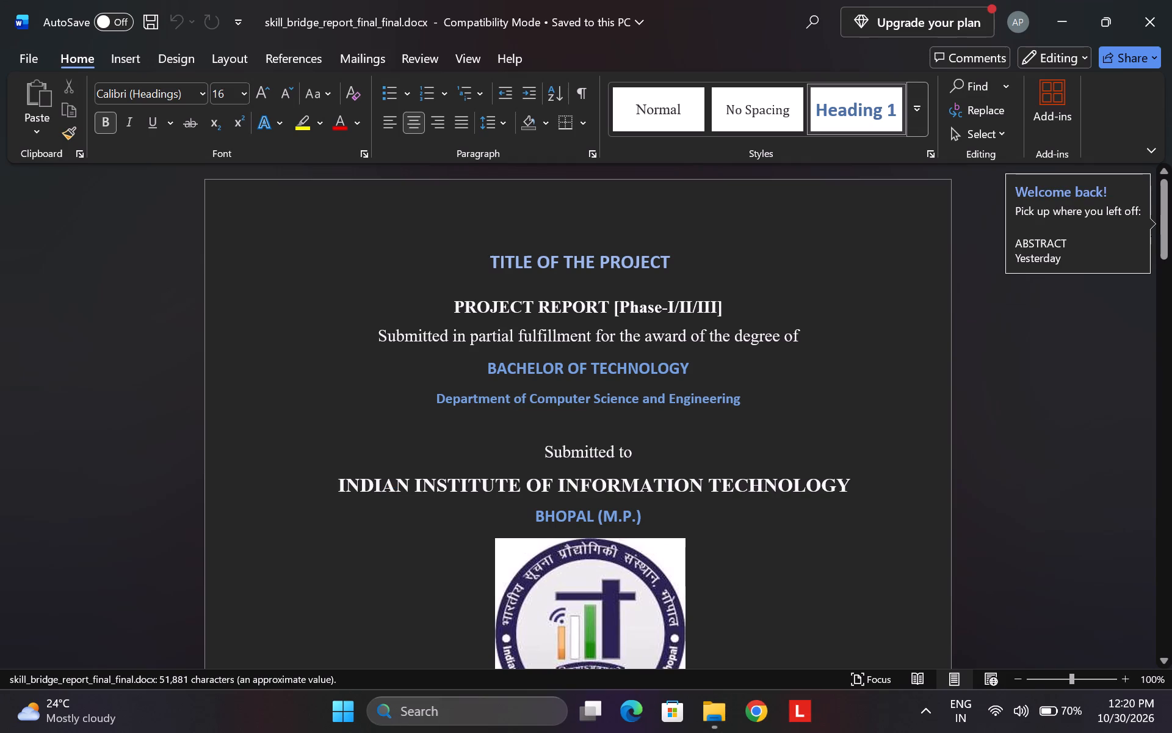
scroll(630, 418, "down", 3)
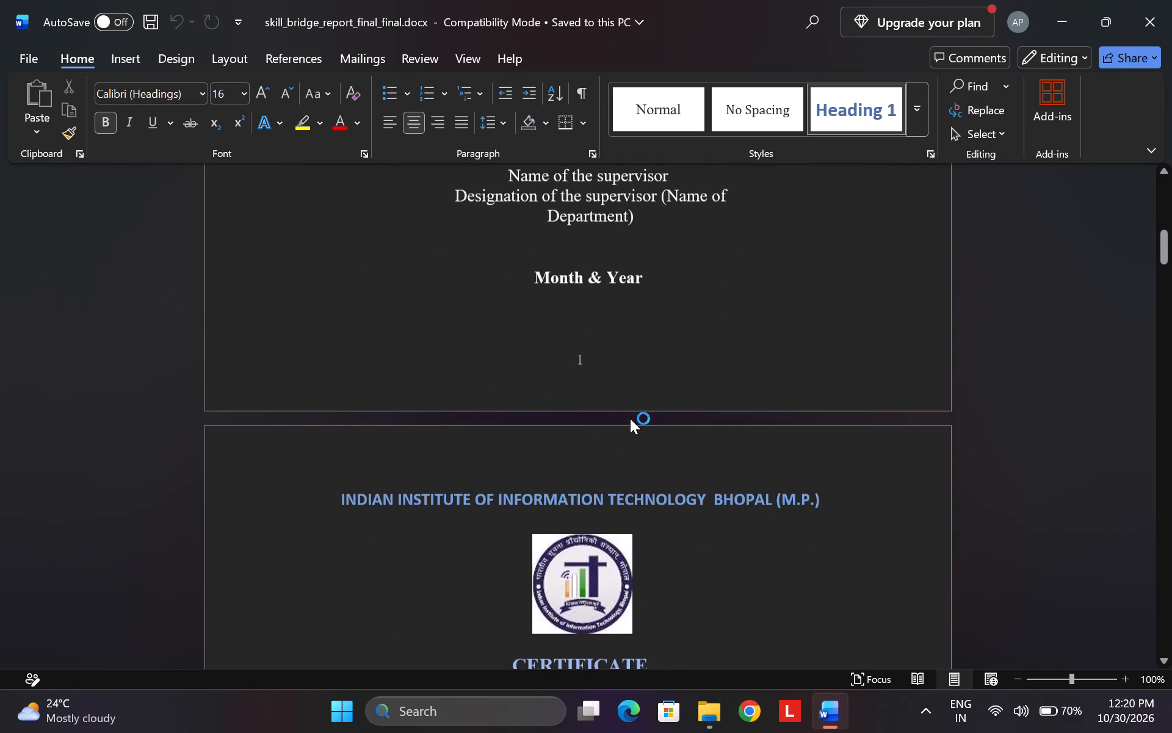
scroll(630, 418, "down", 10)
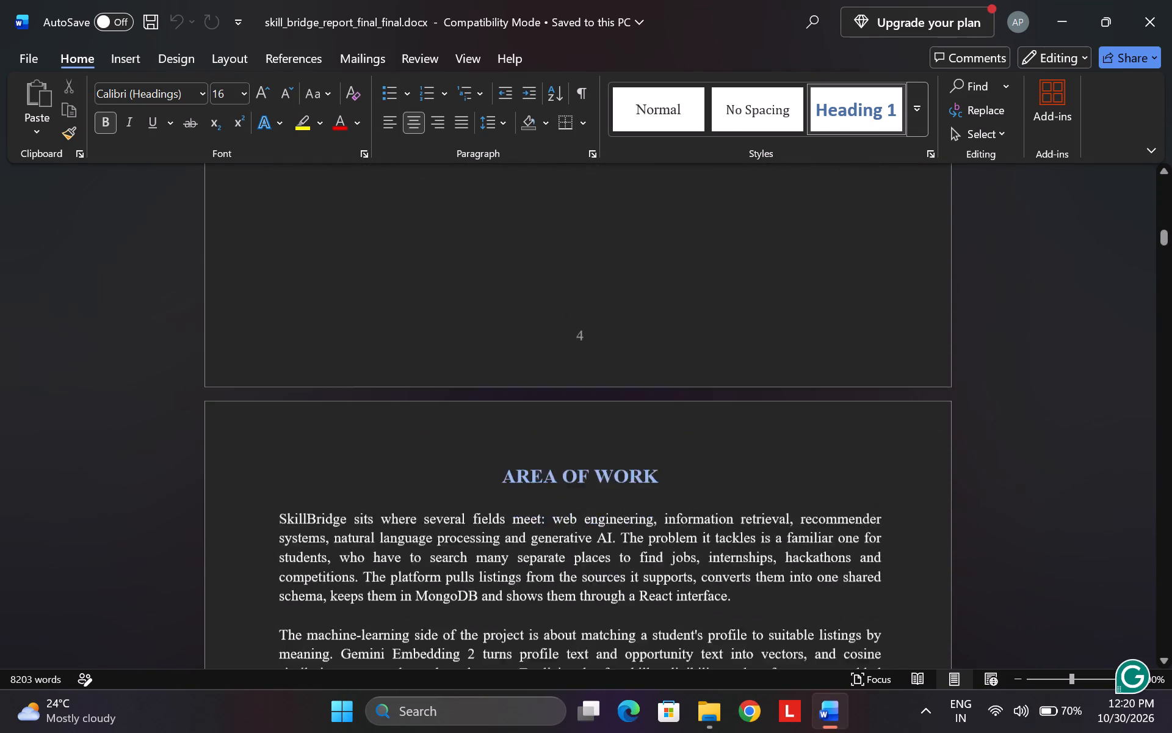
scroll(630, 418, "down", 1)
left_click(1144, 15)
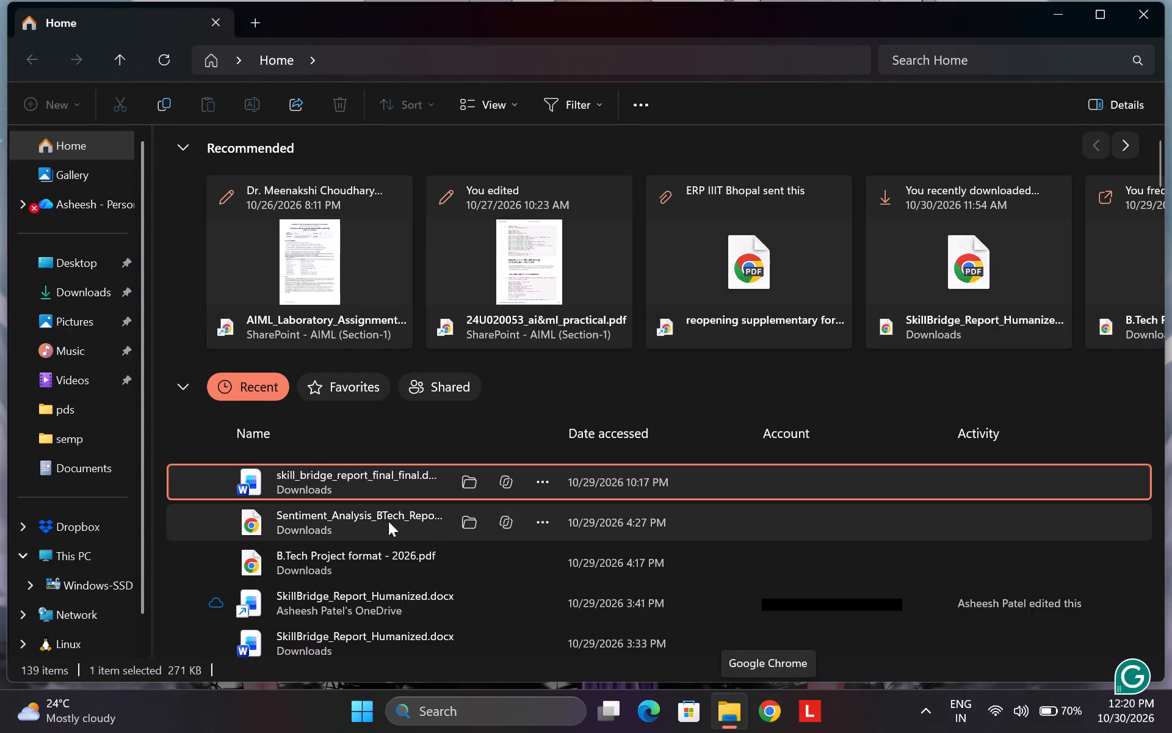
Reopen skill_bridge_report_final_final.docx from the recent files in Word.
double_click(377, 492)
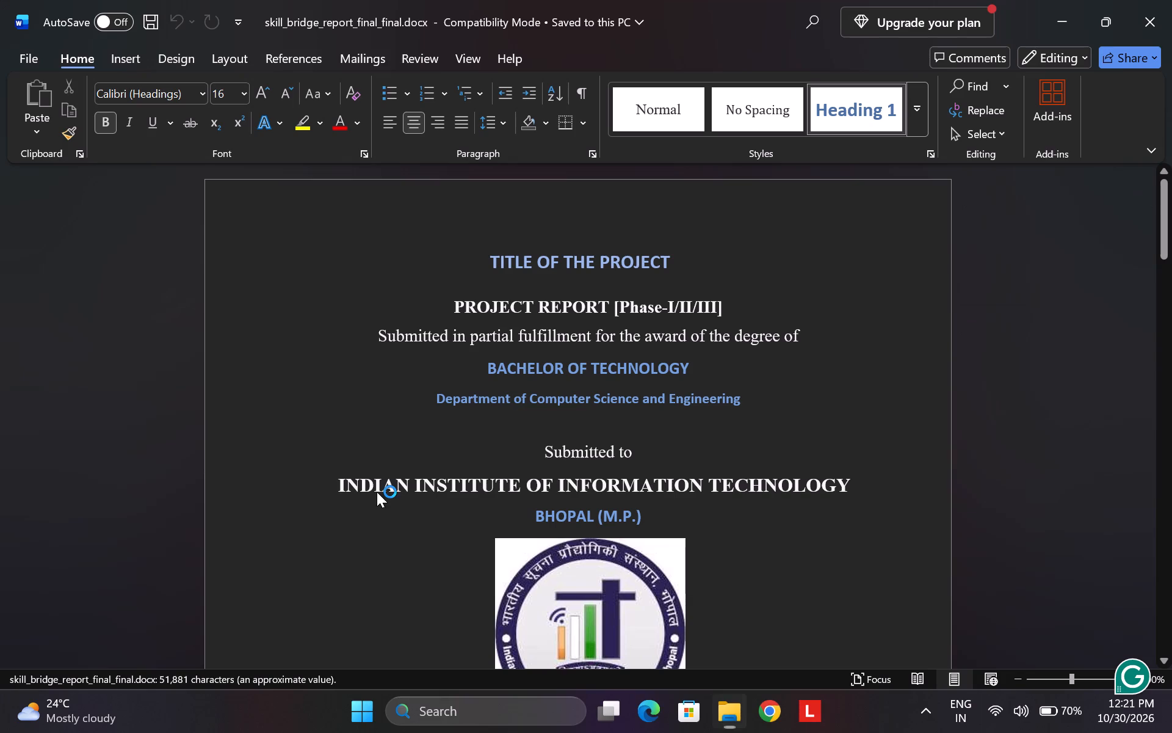
Delete the placeholder text for both students' names, scholar numbers and semesters under Submitted by on the title page.
scroll(588, 380, "down", 5)
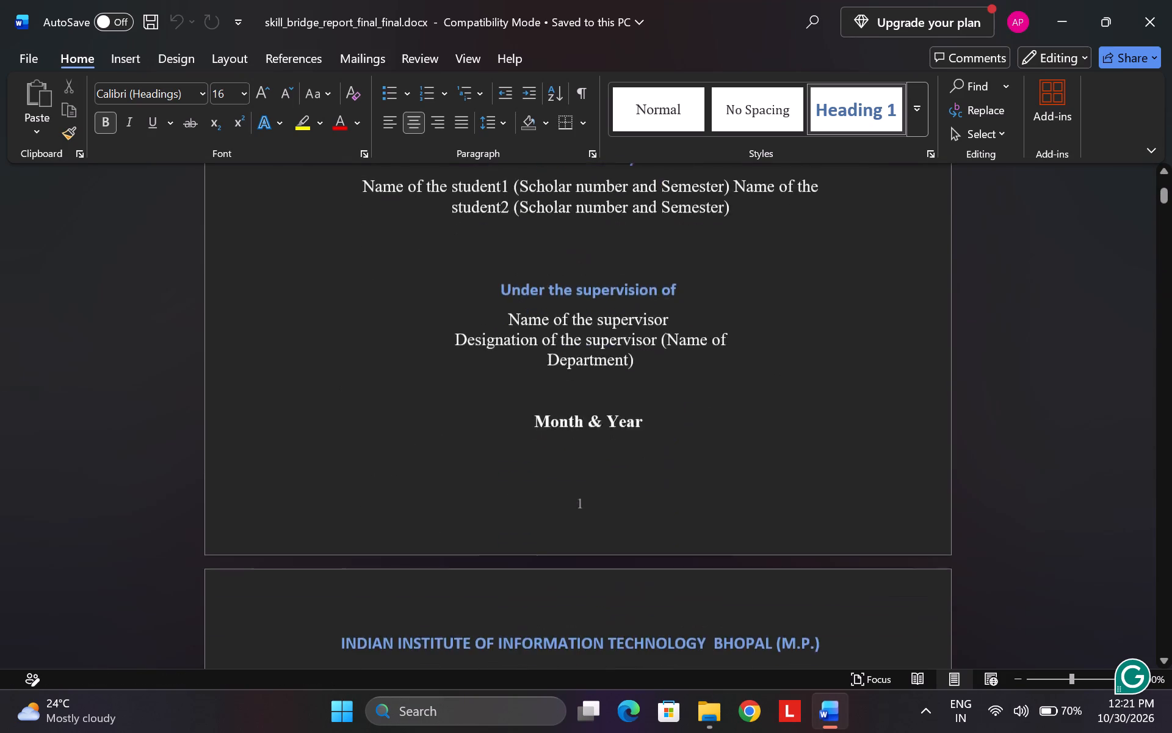
scroll(588, 380, "down", 3)
scroll(588, 380, "up", 3)
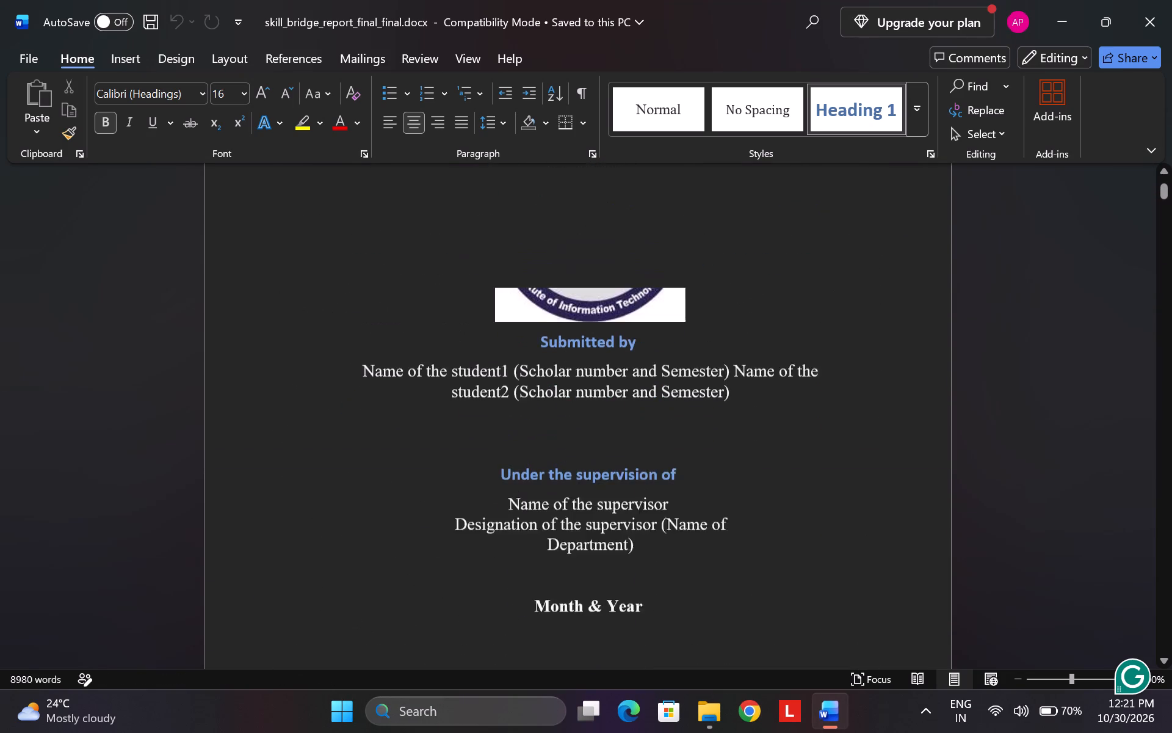
scroll(588, 380, "down", 2)
scroll(588, 380, "up", 2)
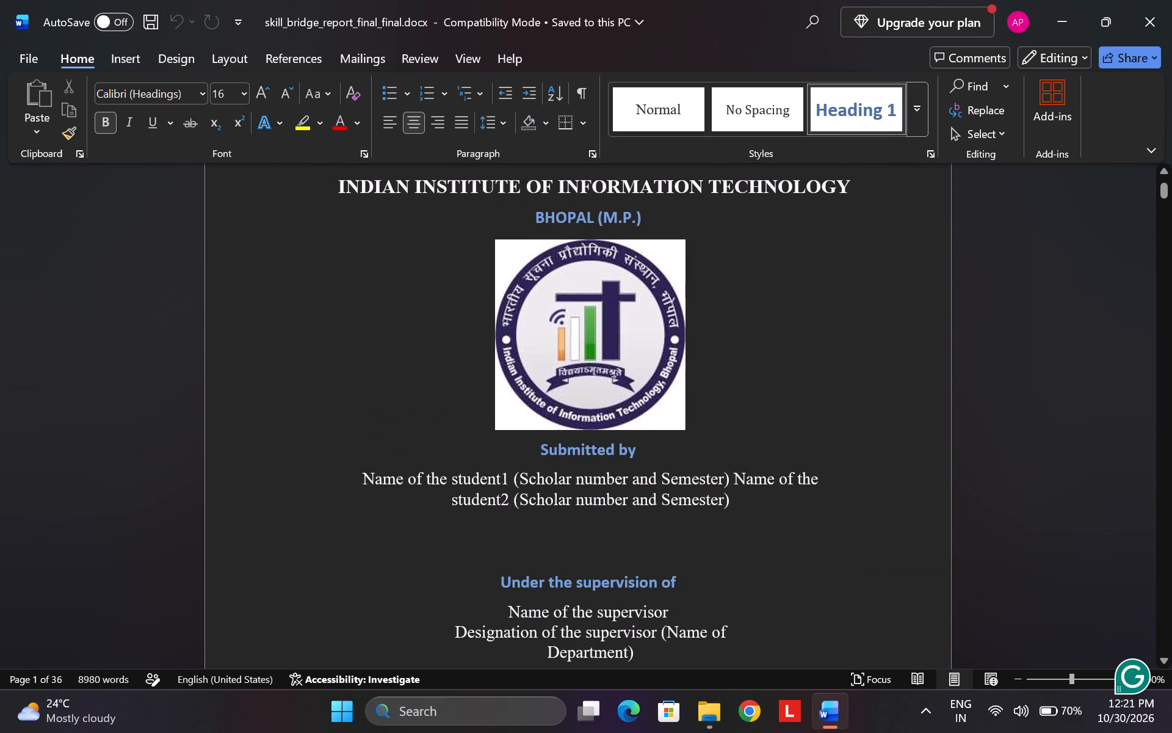
left_click(822, 476)
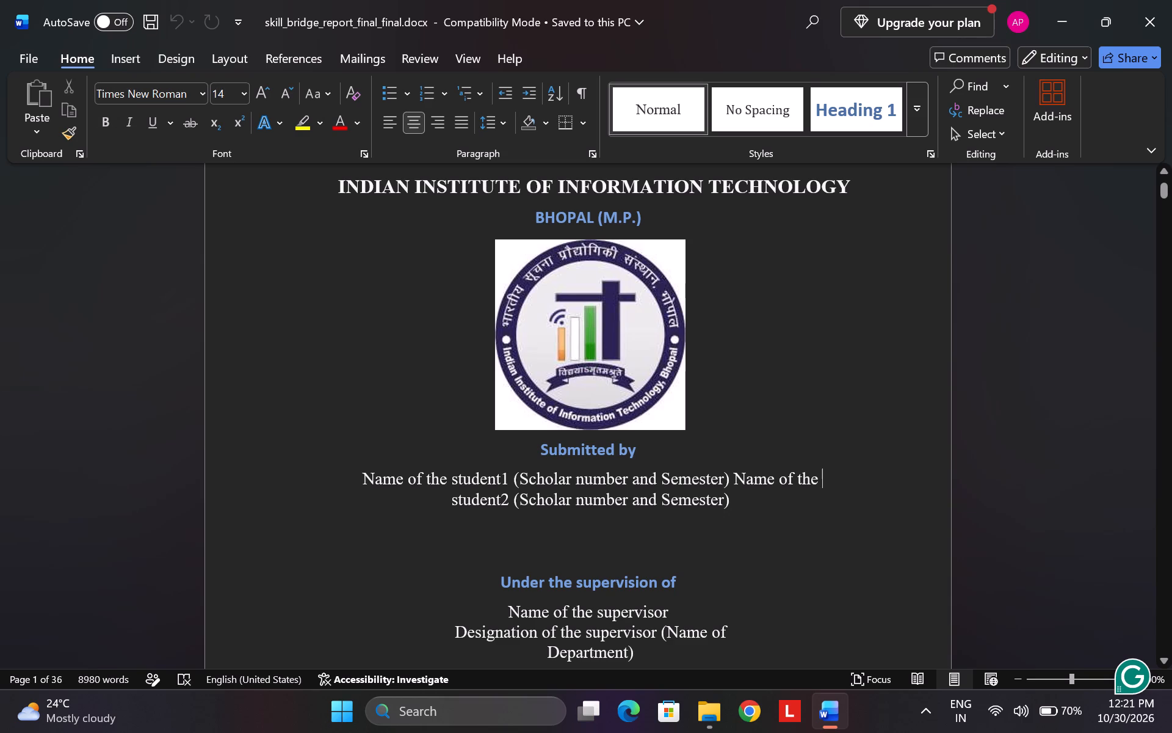
key("BackSpace")
key("BackSpace")
key("BackSpace")
key("BackSpace")
key("BackSpace")
key("BackSpace")
key("BackSpace")
key("BackSpace")
key("BackSpace")
key("BackSpace")
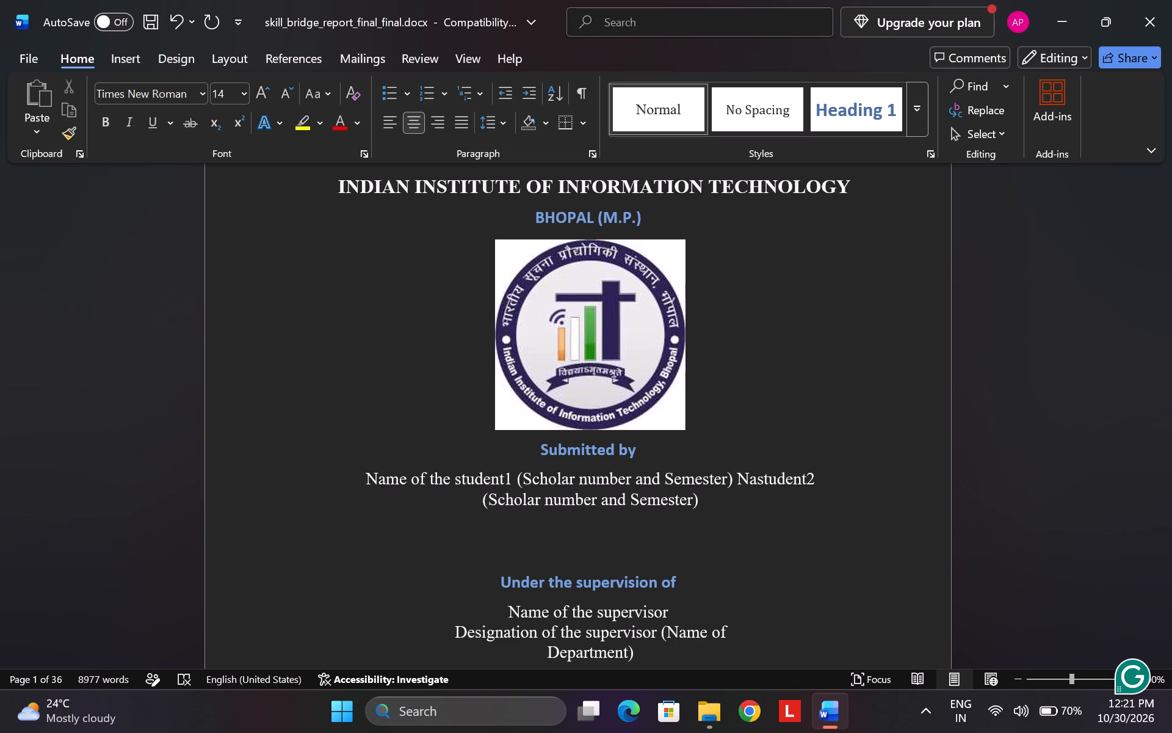
left_click(510, 480)
left_click(819, 477)
key("BackSpace")
key("BackSpace")
key("BackSpace")
key("BackSpace")
key("BackSpace")
key("BackSpace")
key("BackSpace")
key("BackSpace")
key("BackSpace")
key("BackSpace")
key("BackSpace")
key("BackSpace")
key("BackSpace")
key("BackSpace")
key("BackSpace")
key("BackSpace")
key("BackSpace")
key("BackSpace")
key("BackSpace")
key("BackSpace")
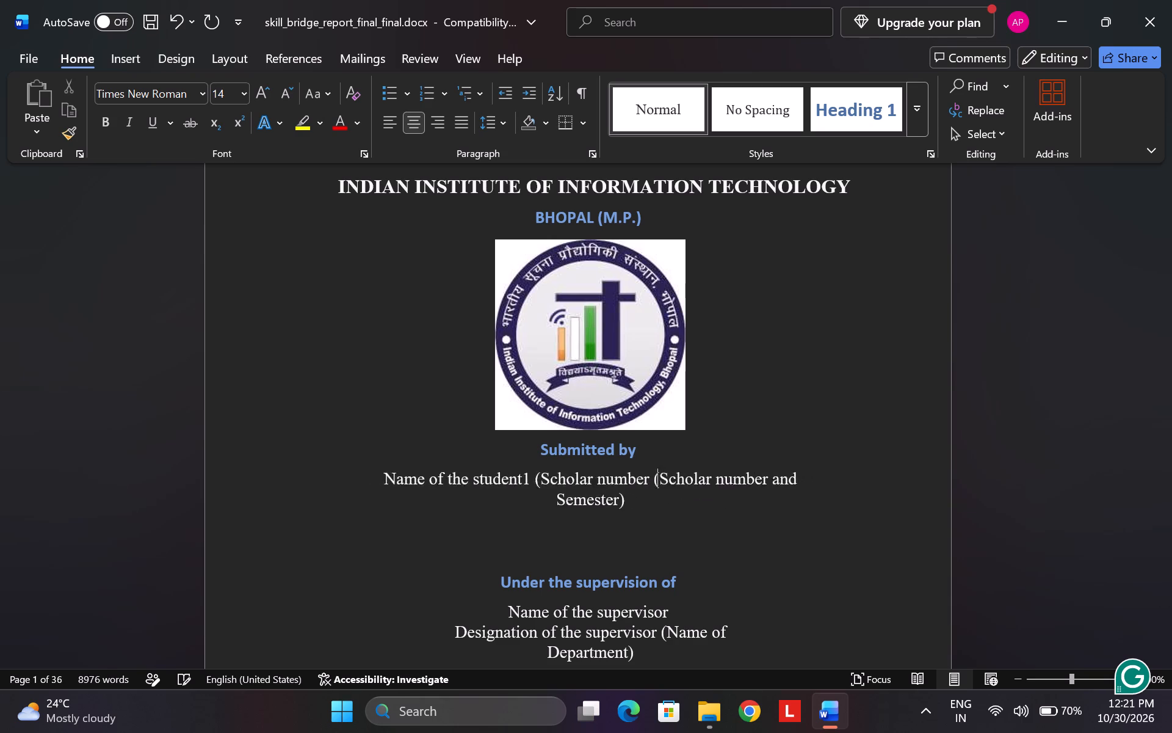
key("BackSpace")
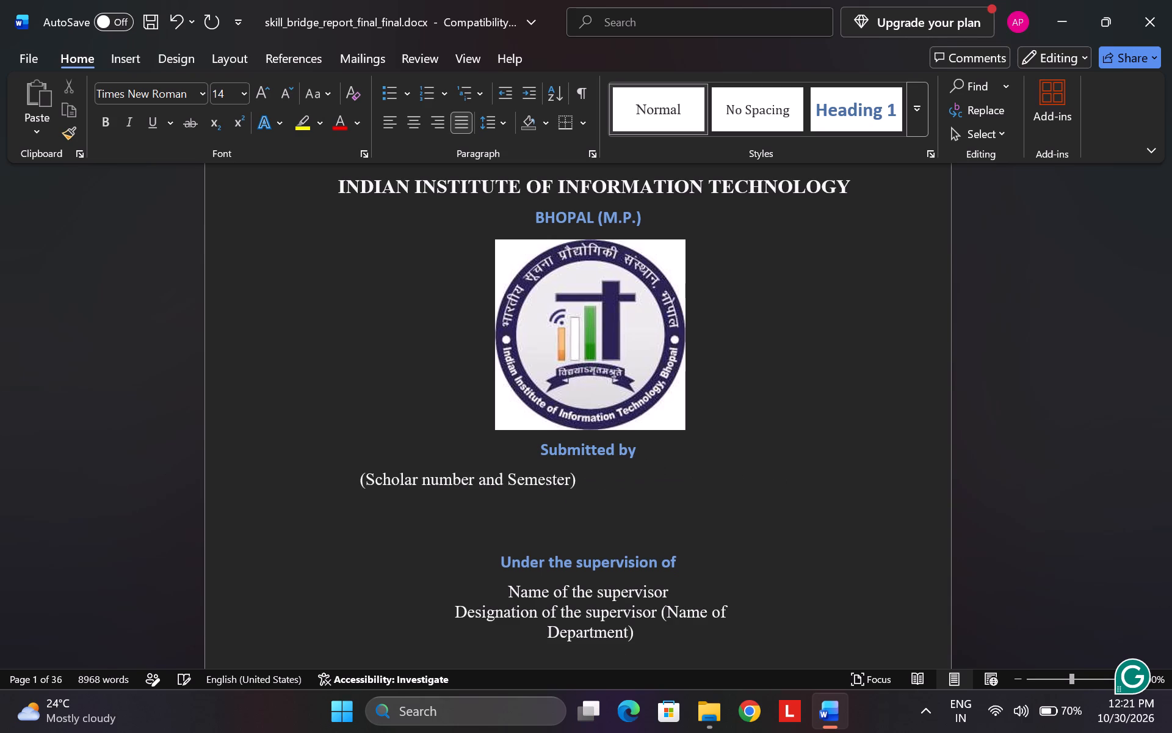
left_click(578, 487)
key("BackSpace")
key("BackSpace")
key("BackSpace")
key("BackSpace")
key("BackSpace")
key("BackSpace")
key("BackSpace")
key("BackSpace")
key("BackSpace")
key("BackSpace")
key("BackSpace")
key("BackSpace")
key("BackSpace")
key("BackSpace")
key("BackSpace")
key("BackSpace")
key("BackSpace")
key("BackSpace")
key("BackSpace")
key("BackSpace")
key("BackSpace")
key("BackSpace")
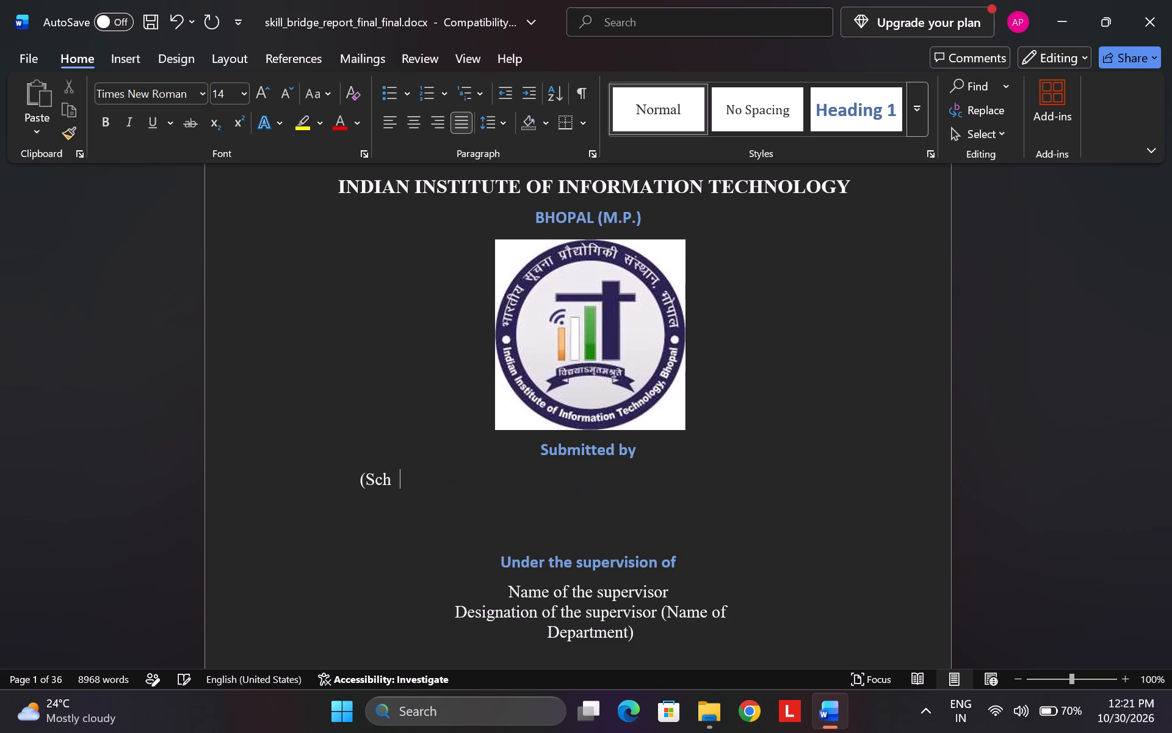
key("BackSpace")
key("BackSpace")
key("BackSpace")
key("BackSpace")
Enter the first student's name, scholar number and semester Vth under Submitted by, indented with spaces towards the page centre.
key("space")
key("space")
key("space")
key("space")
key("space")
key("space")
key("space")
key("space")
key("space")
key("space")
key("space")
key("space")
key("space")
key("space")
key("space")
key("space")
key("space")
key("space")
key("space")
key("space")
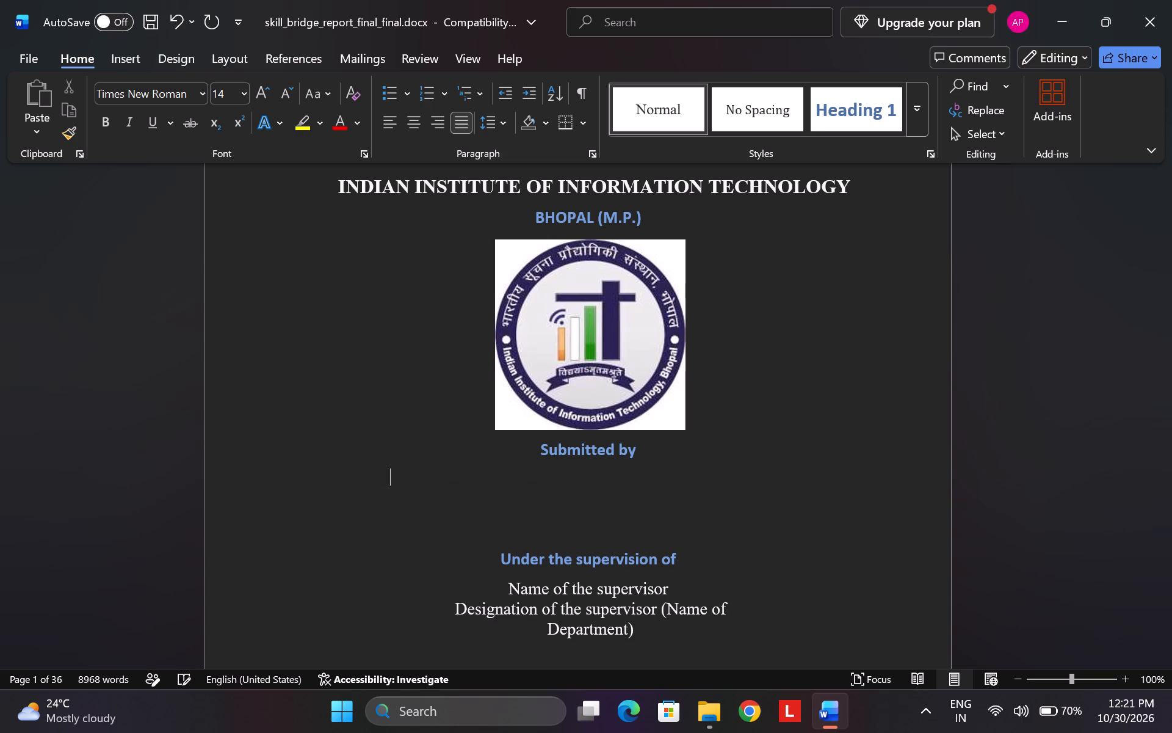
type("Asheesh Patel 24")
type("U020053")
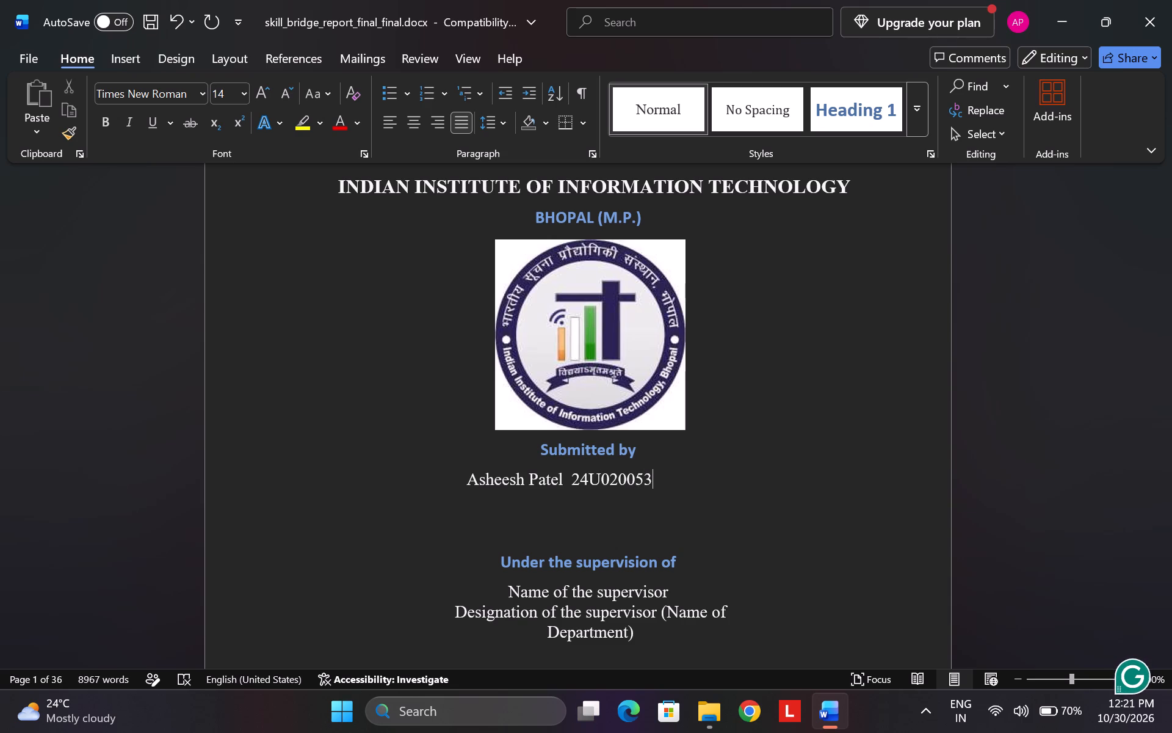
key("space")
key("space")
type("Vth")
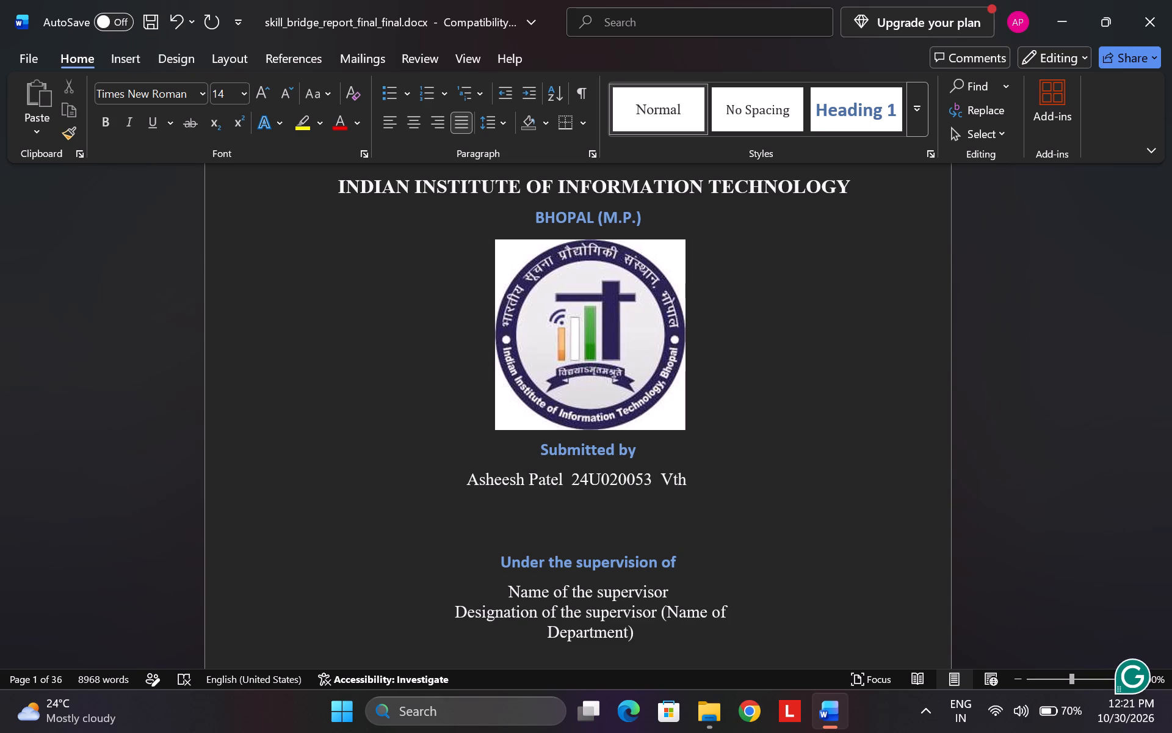
Add a second line with the second student's name, indented with spaces to line up with the first student's name.
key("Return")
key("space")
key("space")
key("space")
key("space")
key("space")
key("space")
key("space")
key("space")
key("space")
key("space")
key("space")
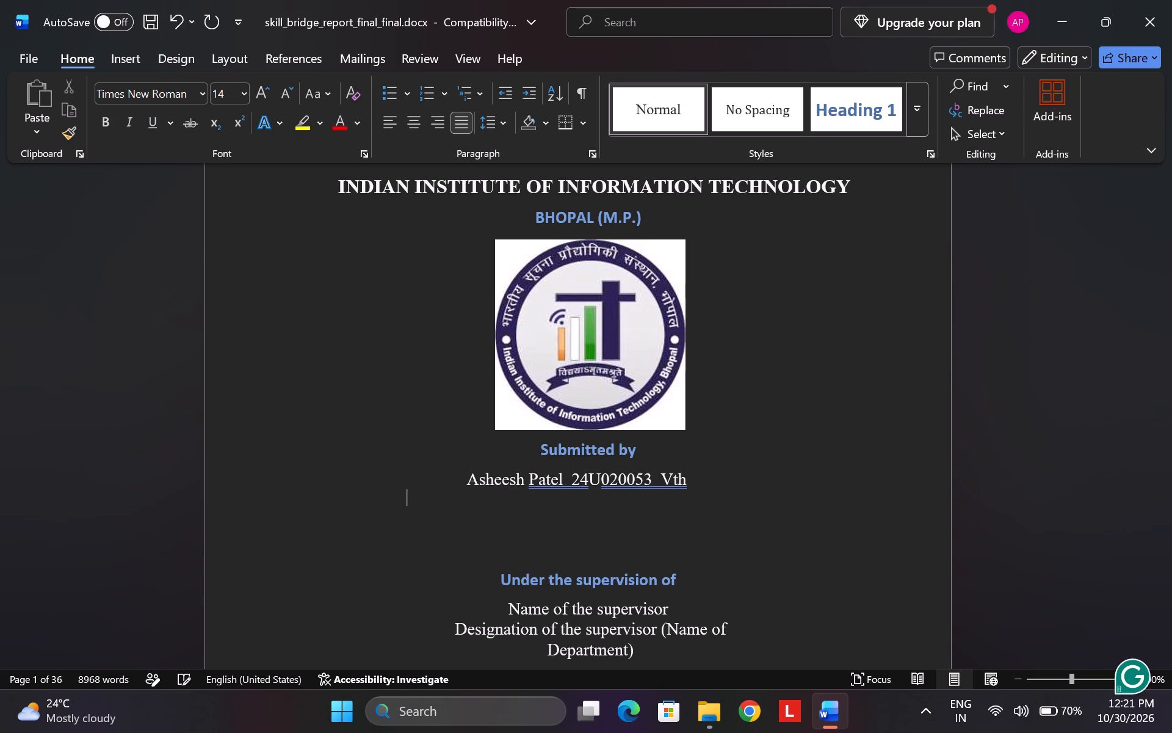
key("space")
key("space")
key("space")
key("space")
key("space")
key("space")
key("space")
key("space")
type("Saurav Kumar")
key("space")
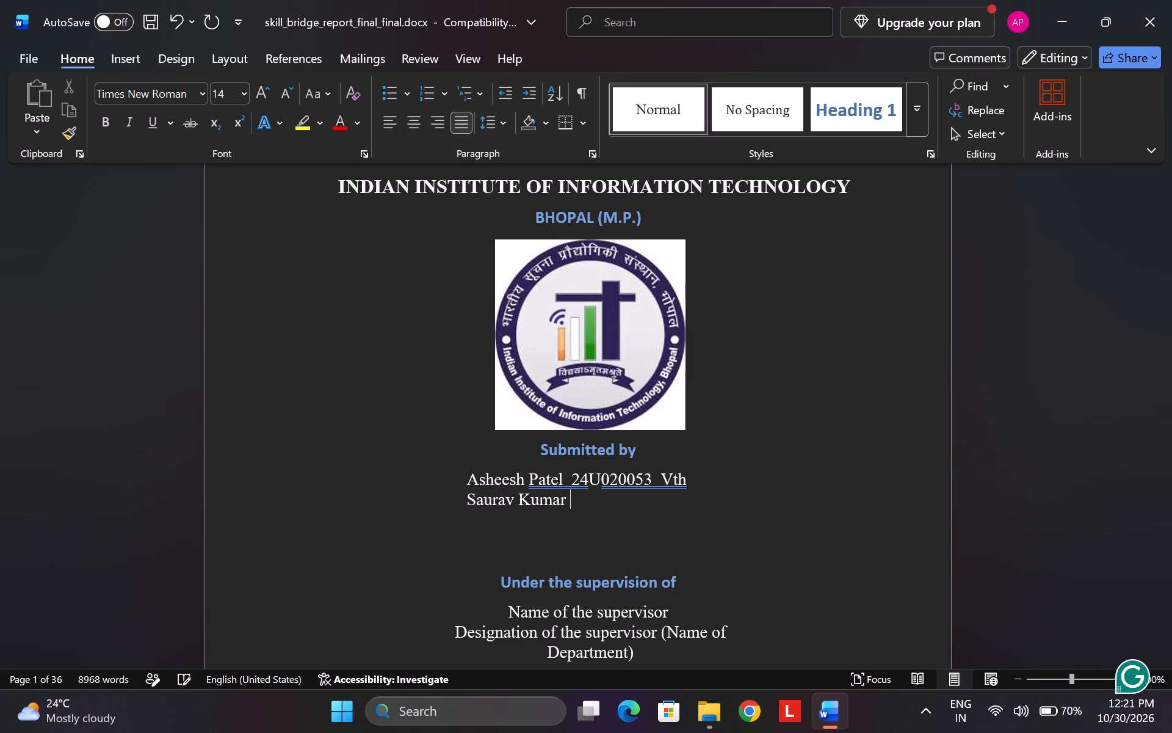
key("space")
Switch to Chrome and open WhatsApp Web from the new tab page shortcuts.
left_click(752, 704)
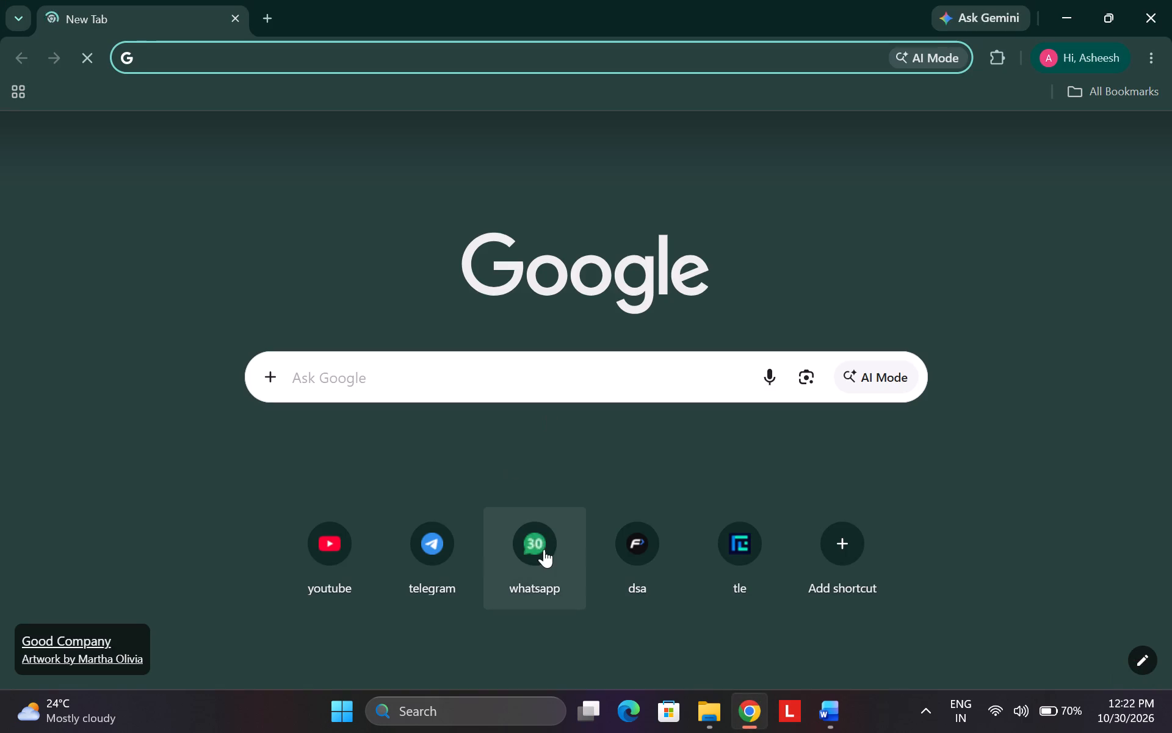
left_click(546, 552)
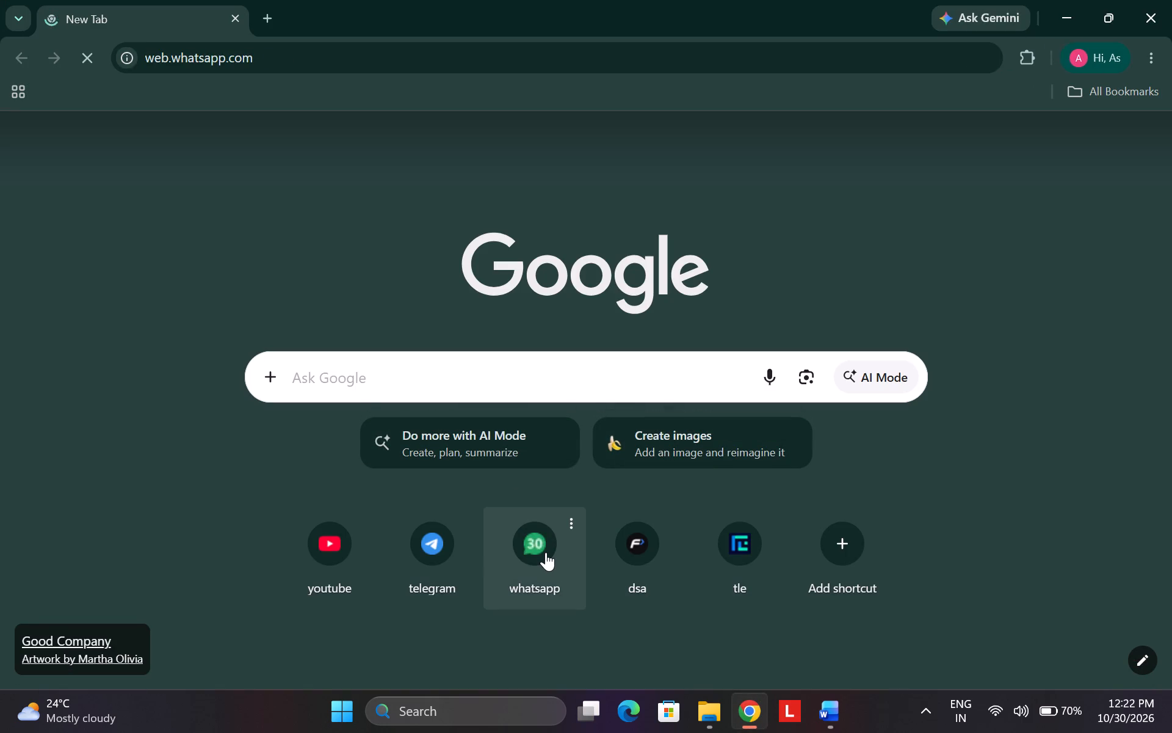
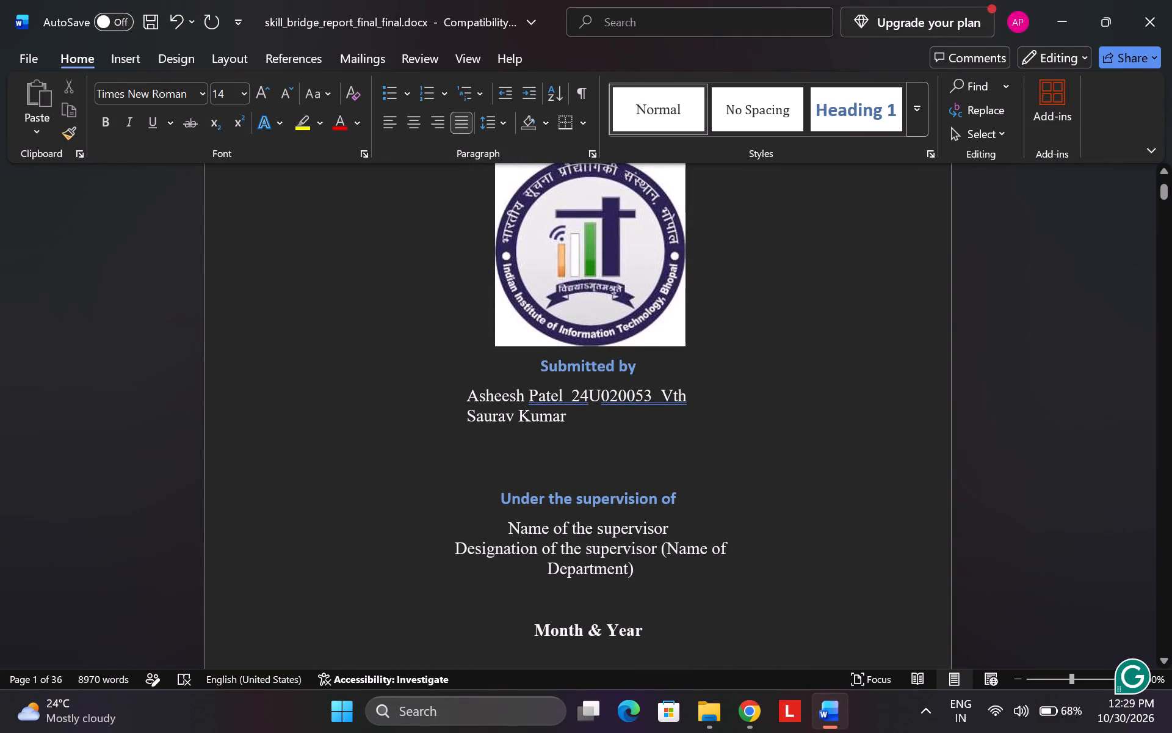
Place the text cursor at the end of the "Month & Year" placeholder on the title page for editing.
scroll(683, 420, "down", 3)
scroll(683, 420, "up", 1)
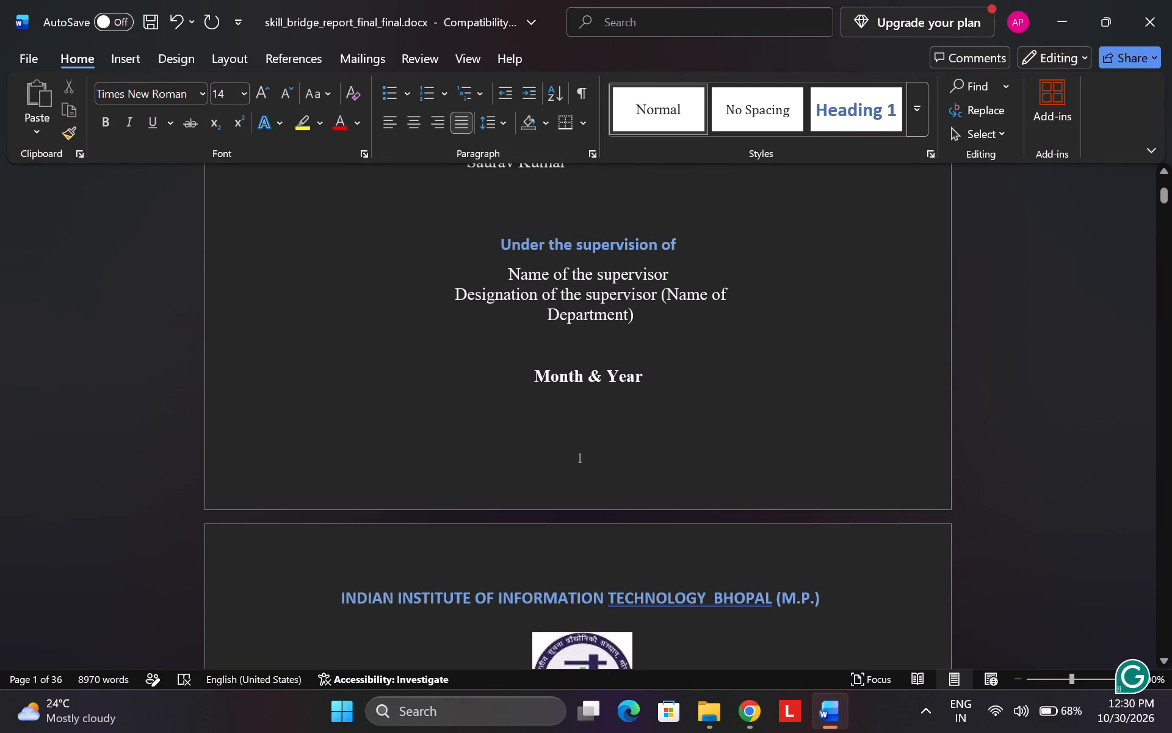
left_click(592, 394)
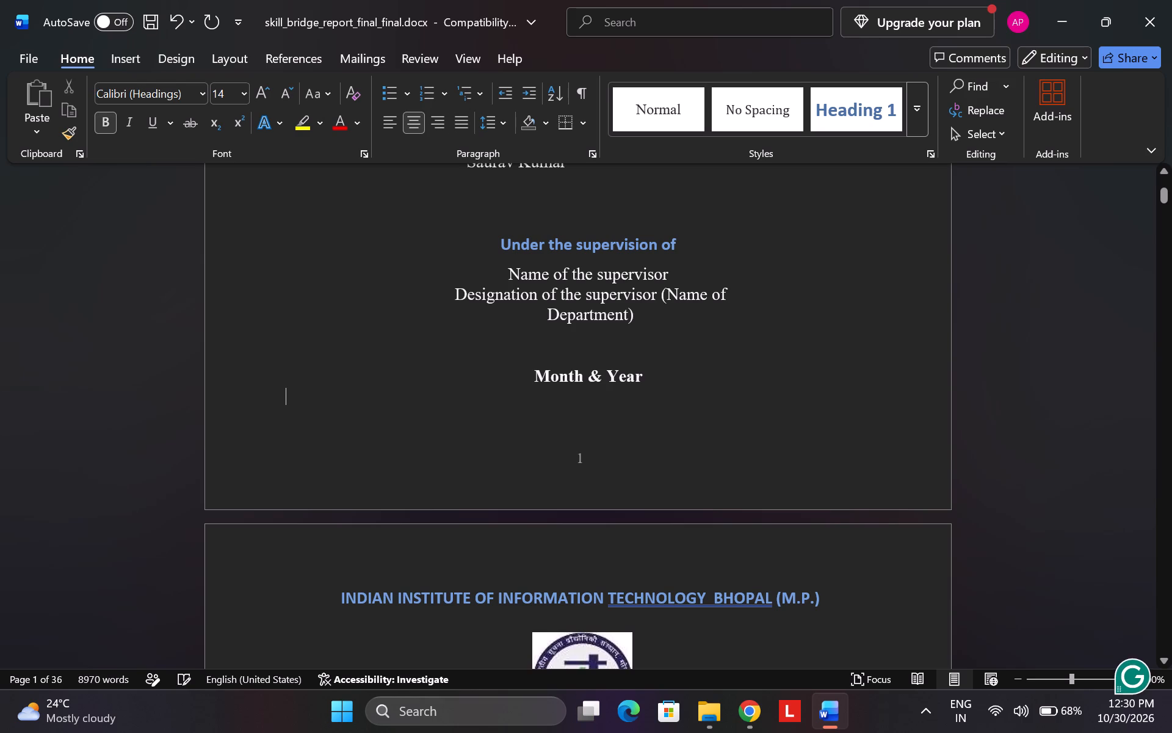
left_click(649, 382)
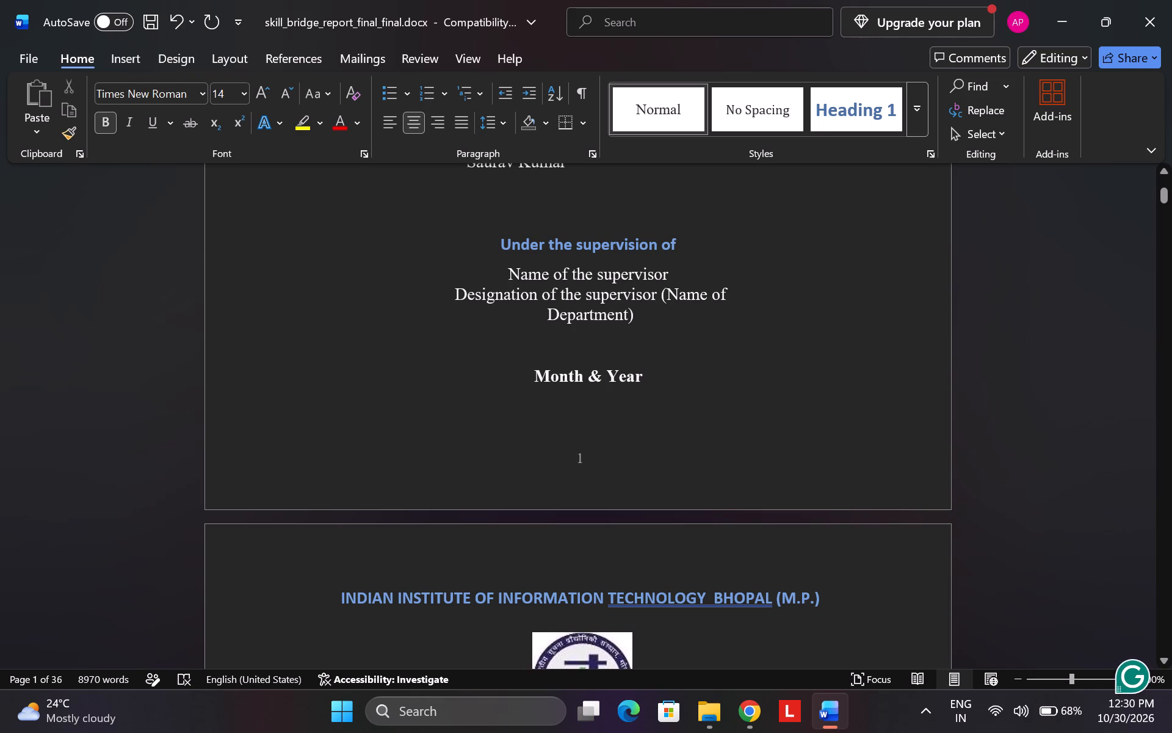
Replace the "Month & Year" placeholder on the title page with October 2026.
key("BackSpace")
key("BackSpace")
key("BackSpace")
key("BackSpace")
key("BackSpace")
key("BackSpace")
key("BackSpace")
key("BackSpace")
key("BackSpace")
key("BackSpace")
key("BackSpace")
key("BackSpace")
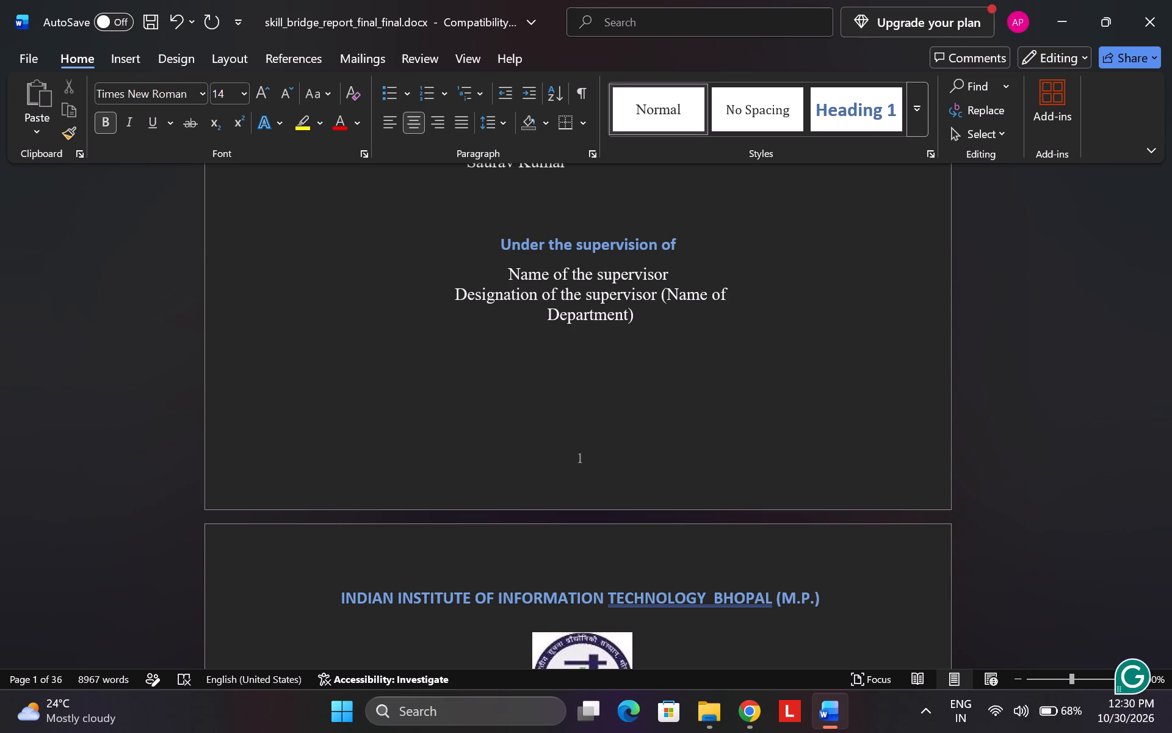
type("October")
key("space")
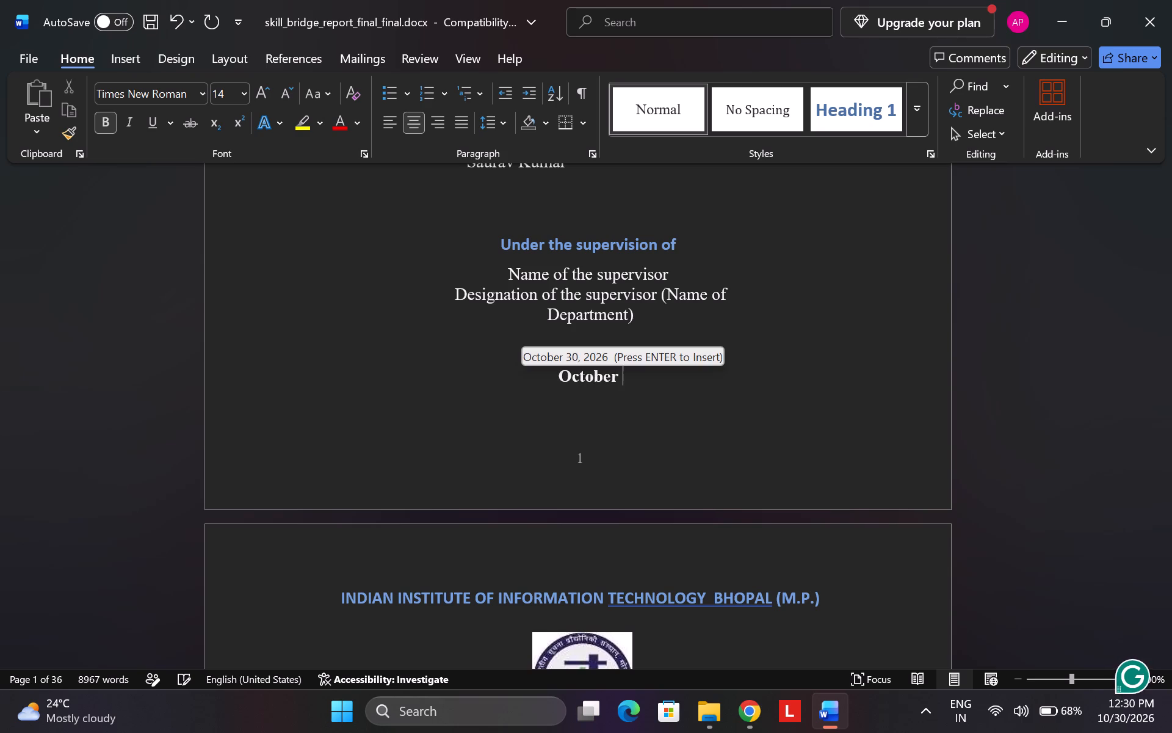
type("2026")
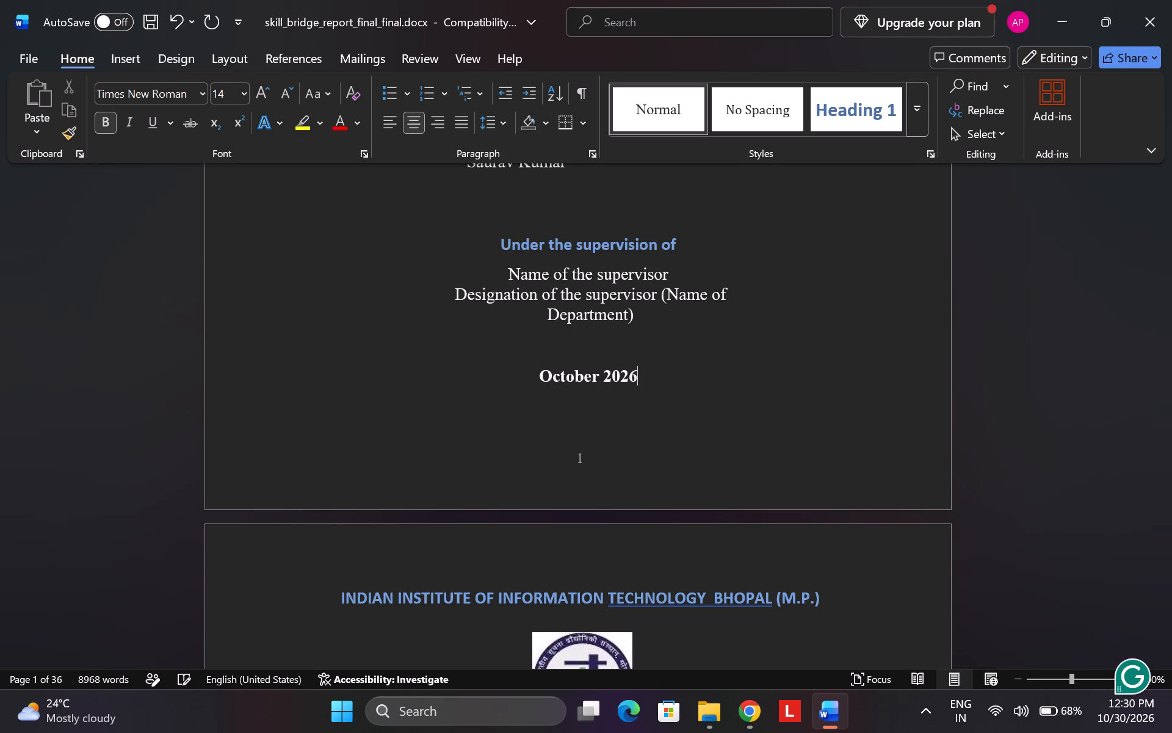
Complete the second student's line under "Submitted by" with the scholar number from the Declaration page and the semester Vth.
scroll(694, 264, "up", 1)
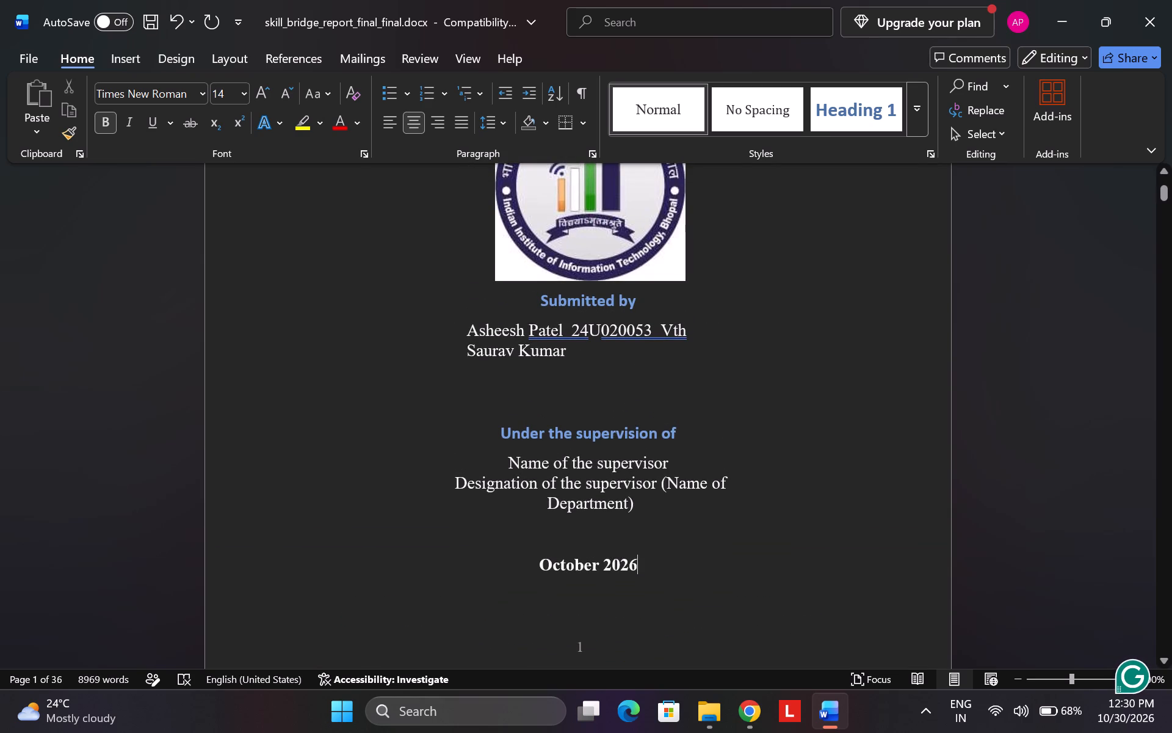
left_click(589, 351)
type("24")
scroll(589, 351, "down", 3)
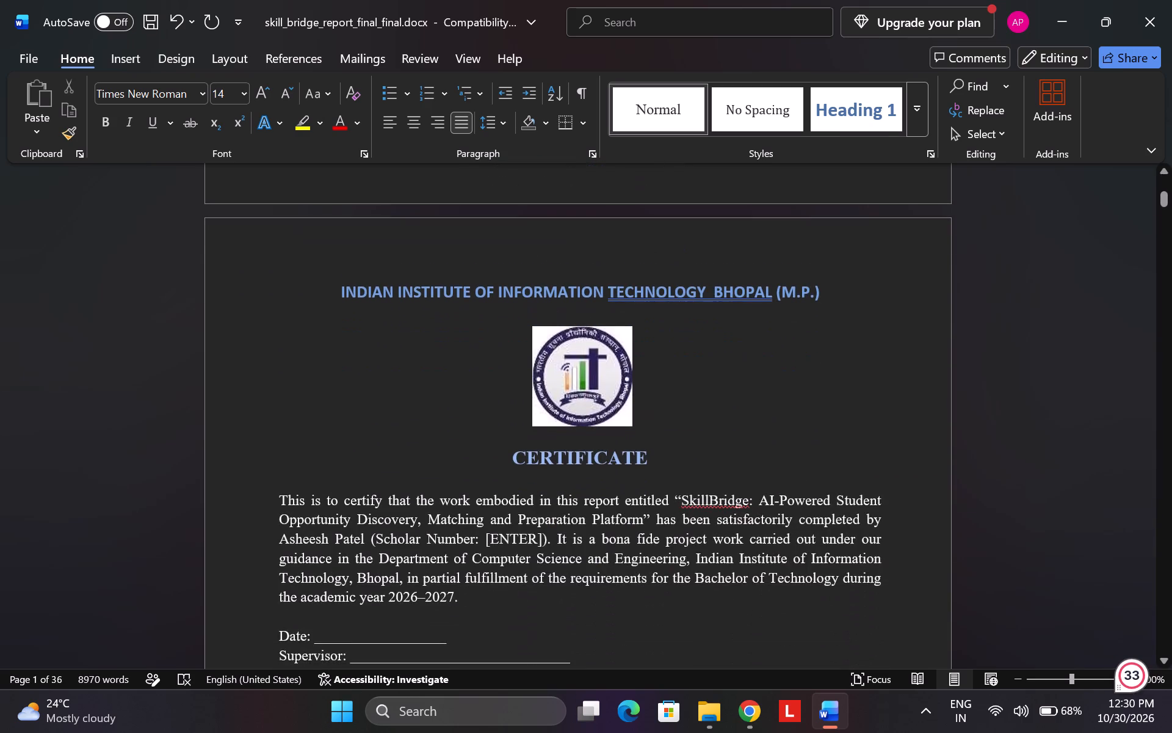
scroll(651, 280, "down", 1)
scroll(698, 395, "down", 4)
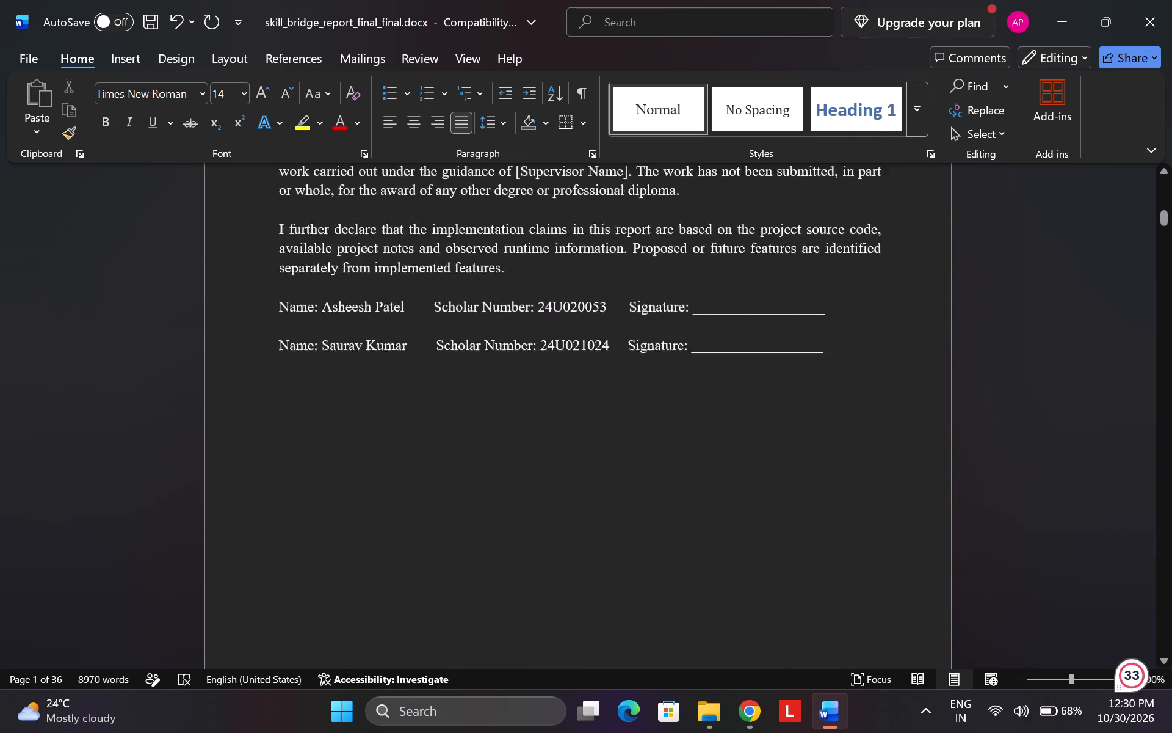
scroll(698, 395, "up", 2)
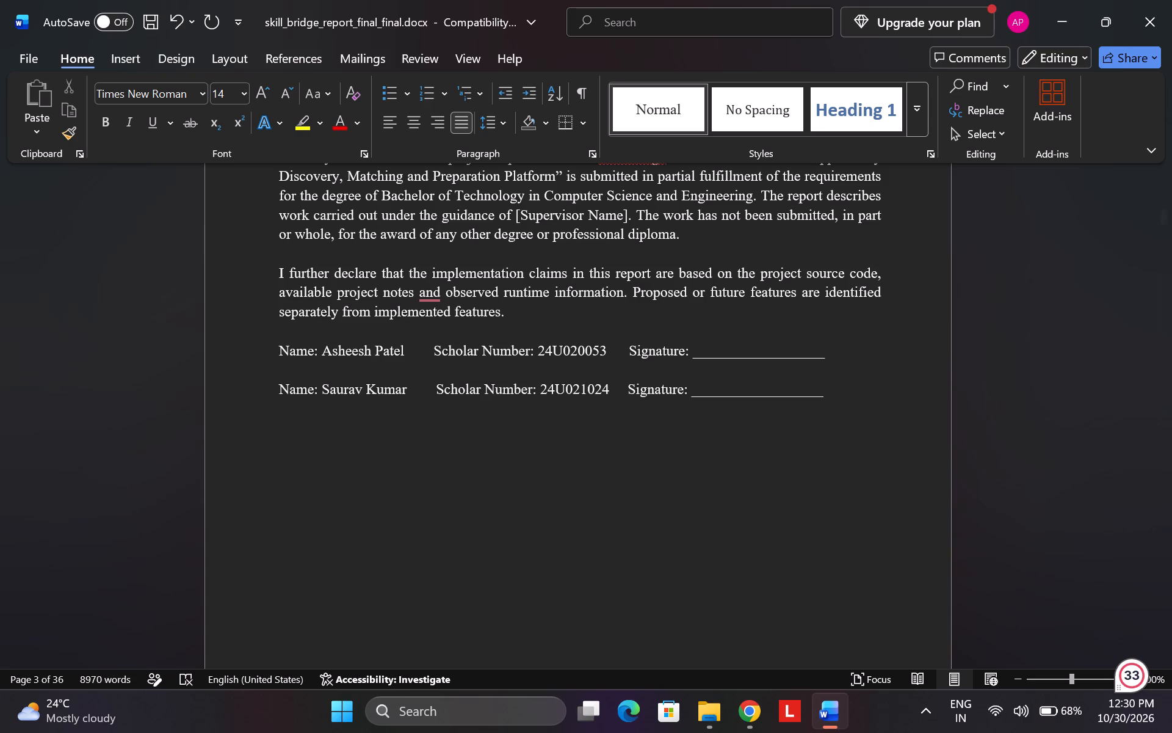
scroll(570, 377, "up", 1)
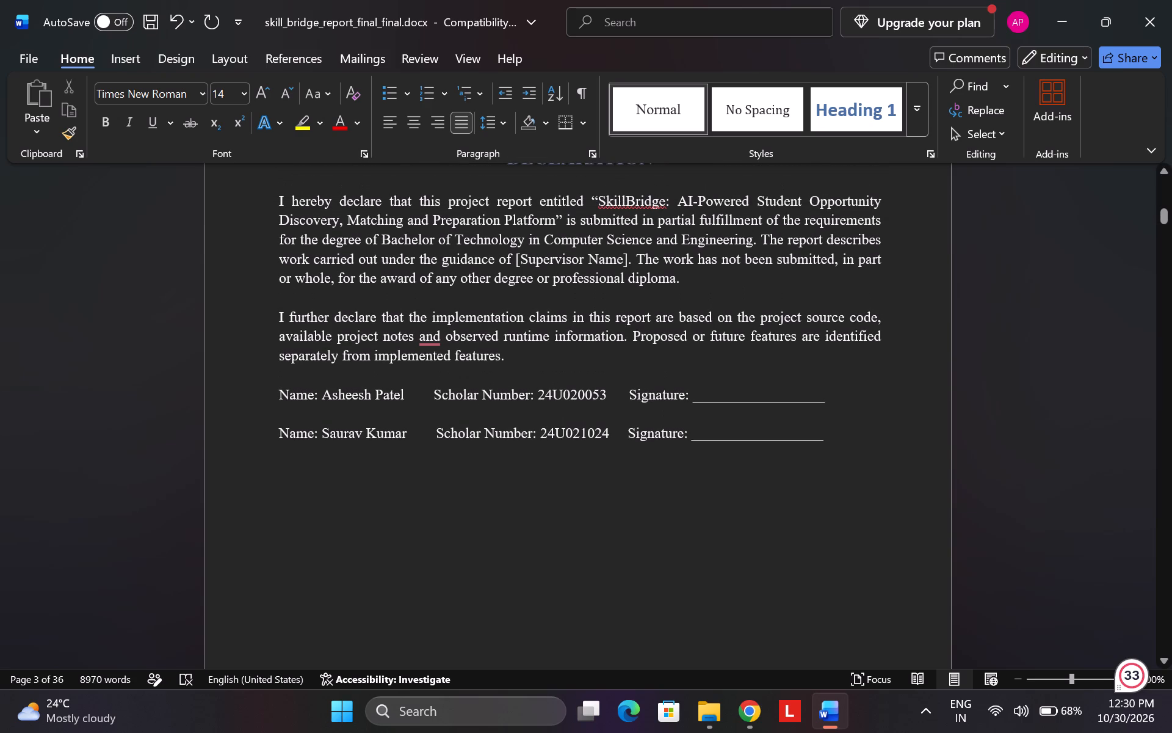
scroll(570, 377, "up", 1)
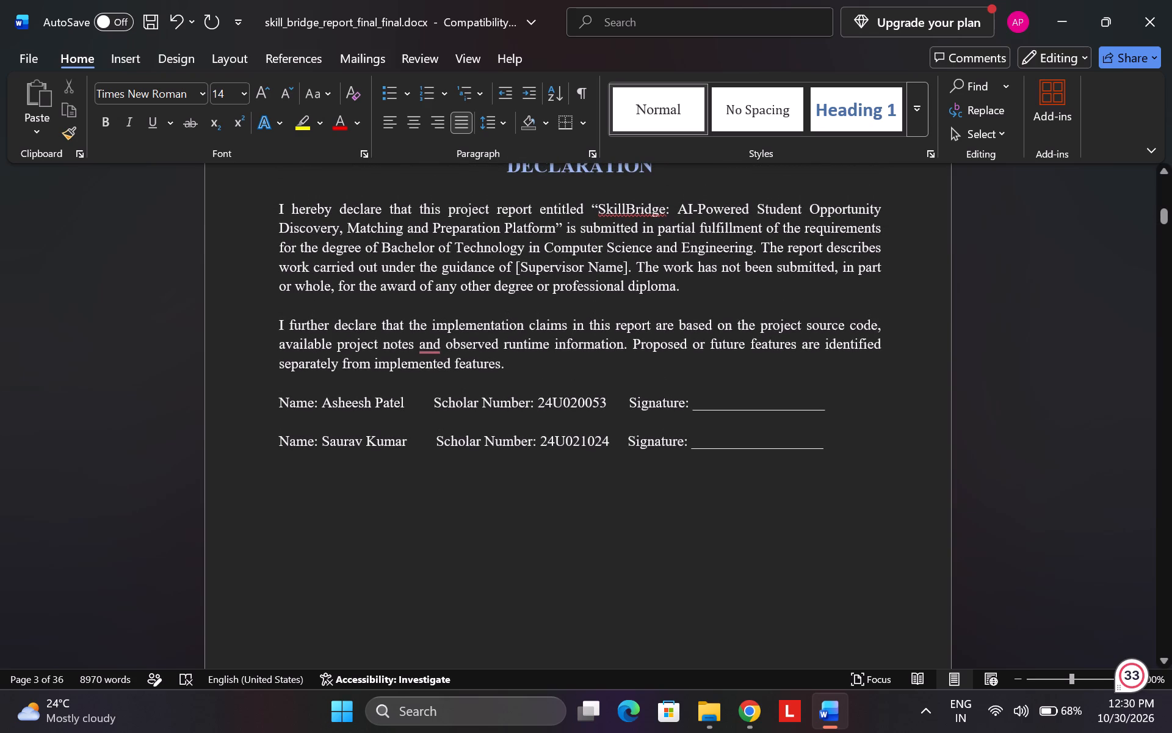
scroll(570, 377, "up", 3)
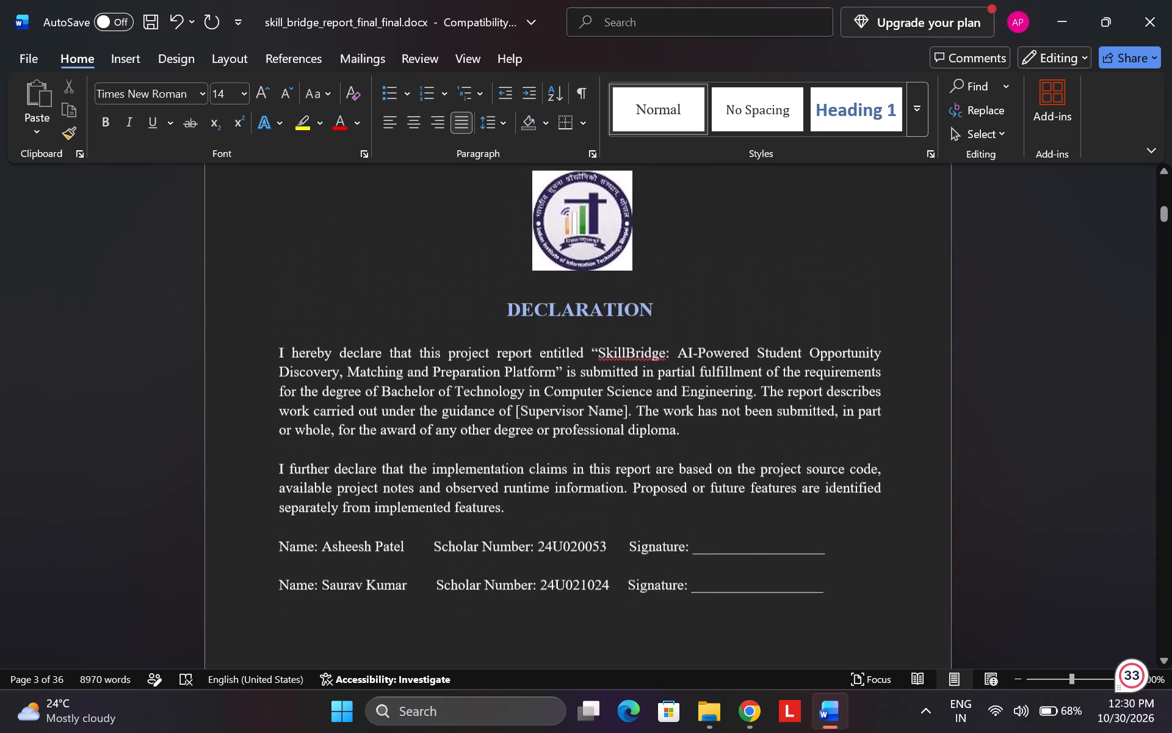
scroll(570, 377, "up", 2)
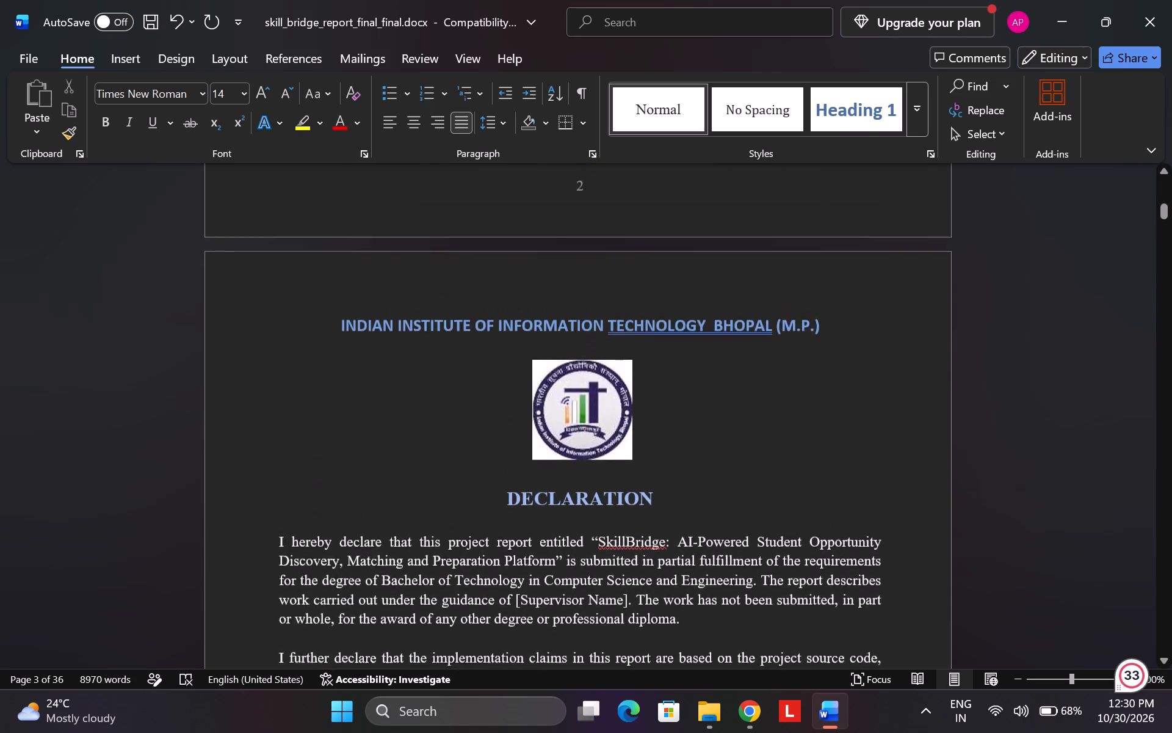
scroll(570, 377, "up", 2)
scroll(570, 377, "right", 1)
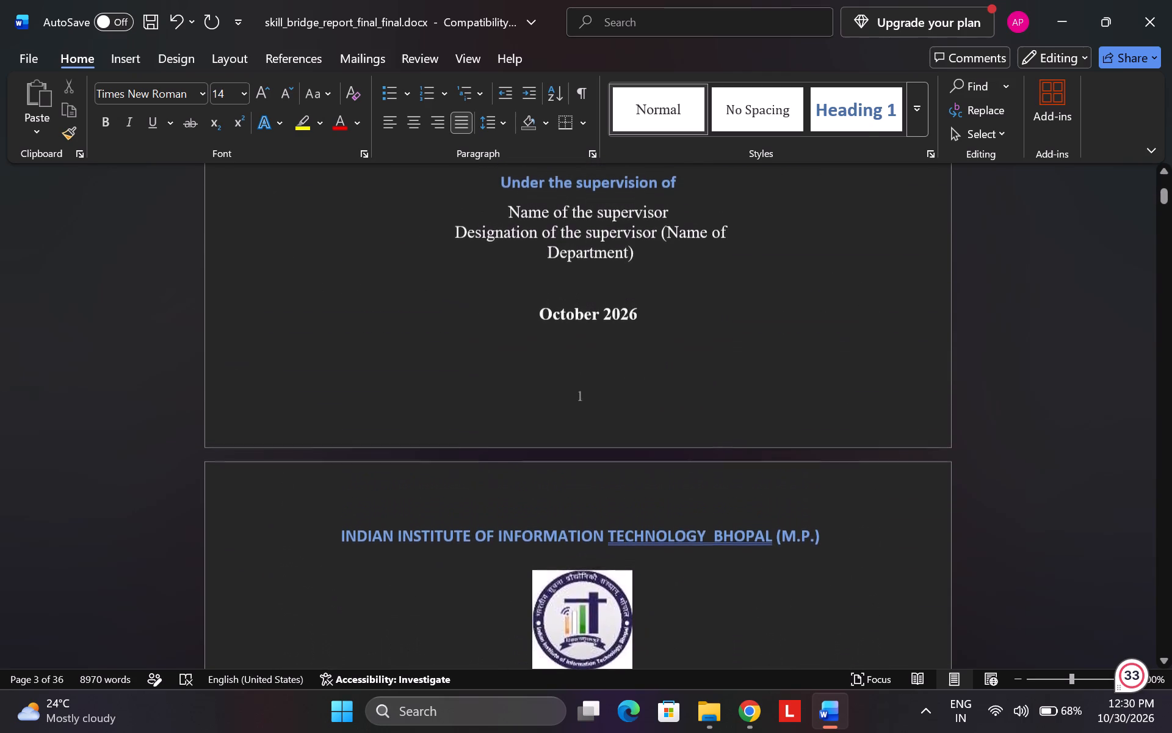
scroll(570, 377, "right", 1)
scroll(570, 377, "down", 4)
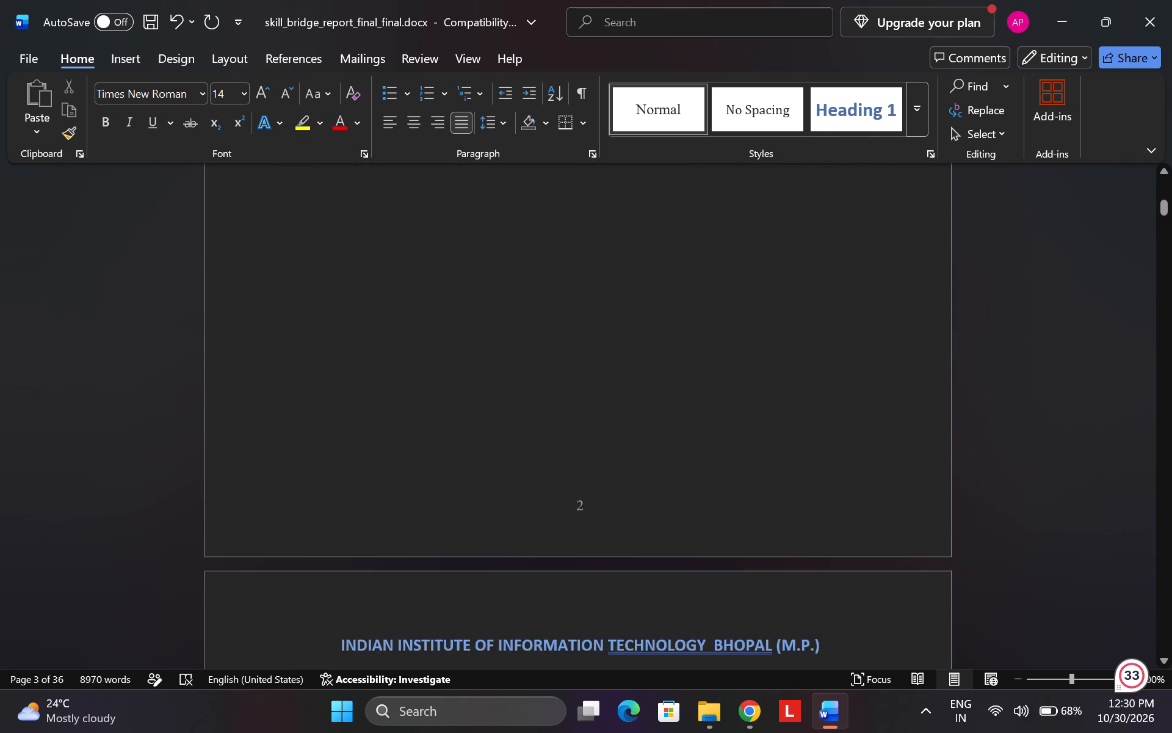
scroll(570, 377, "down", 3)
scroll(570, 377, "up", 1)
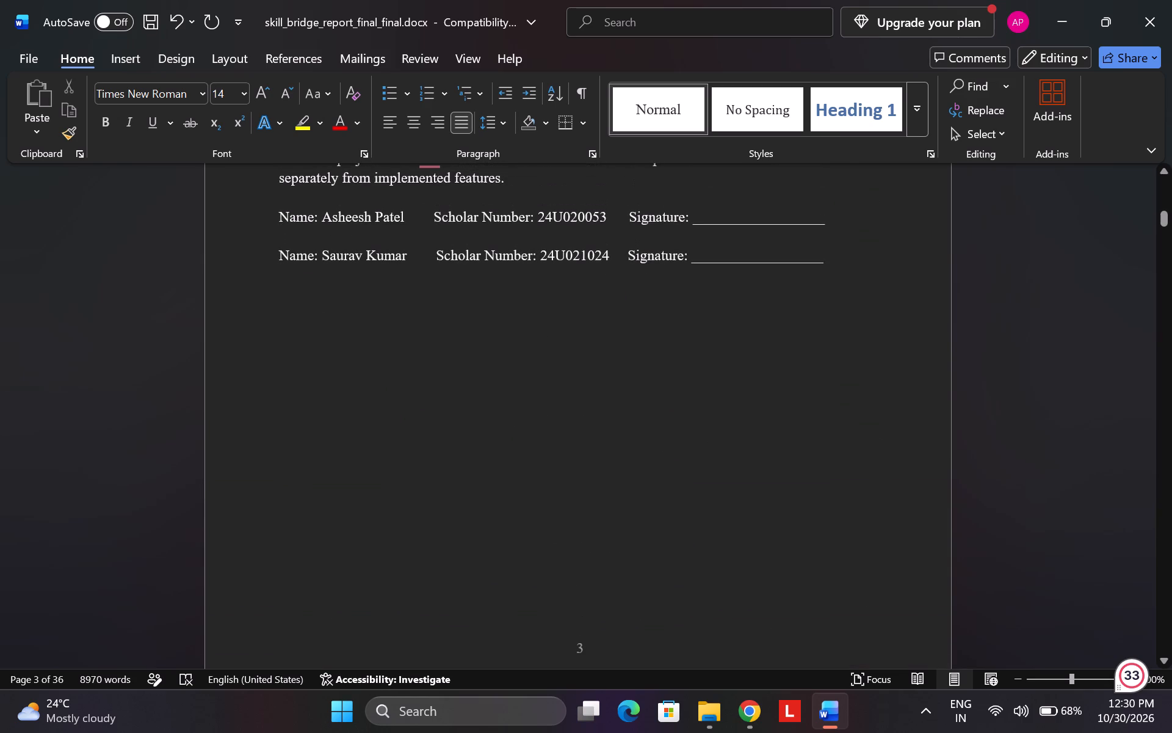
scroll(570, 377, "up", 5)
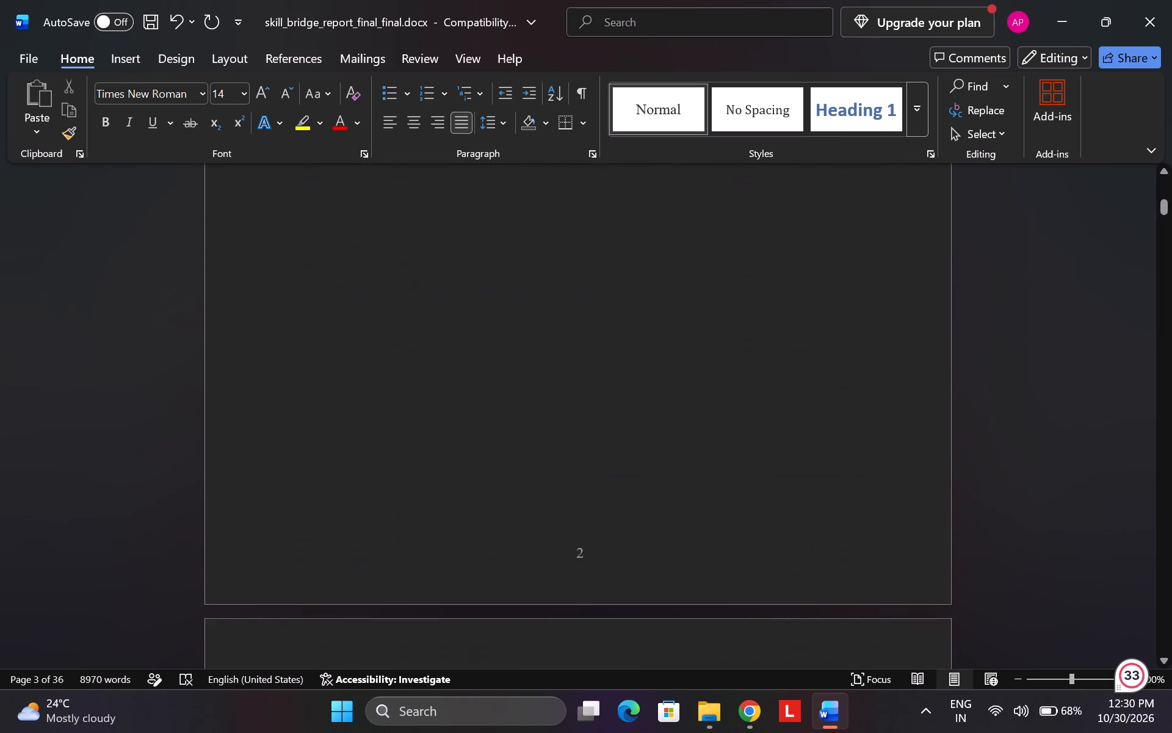
scroll(570, 377, "up", 1)
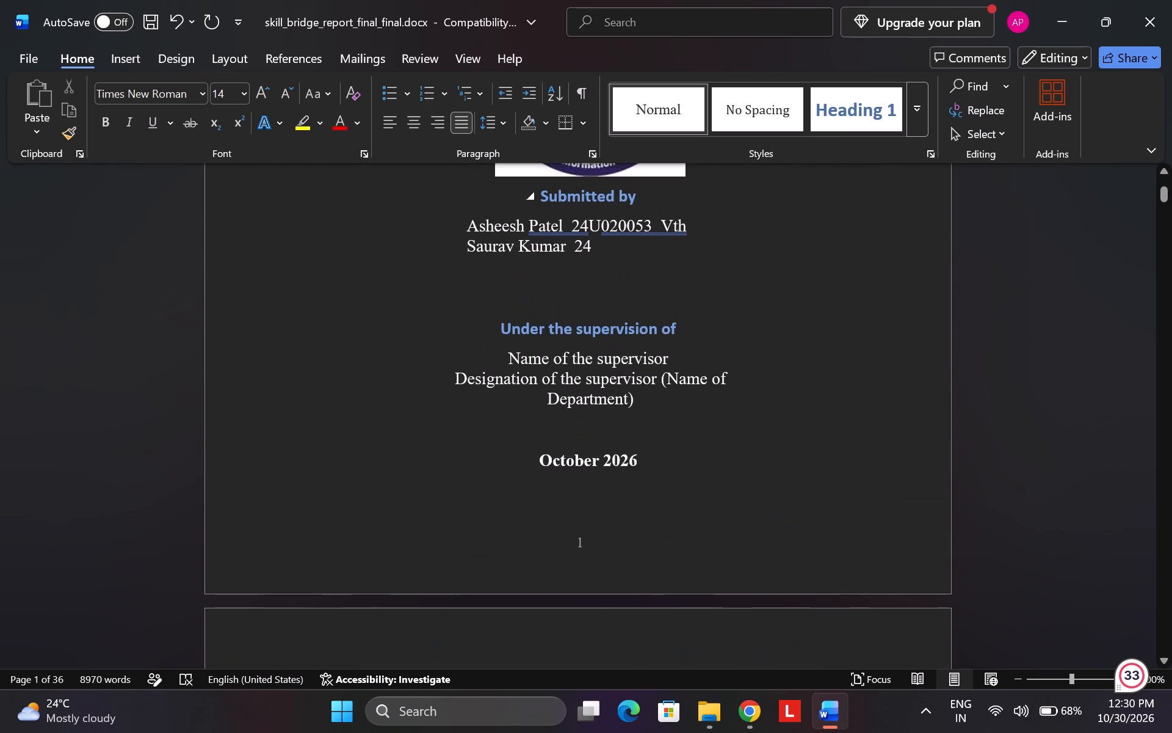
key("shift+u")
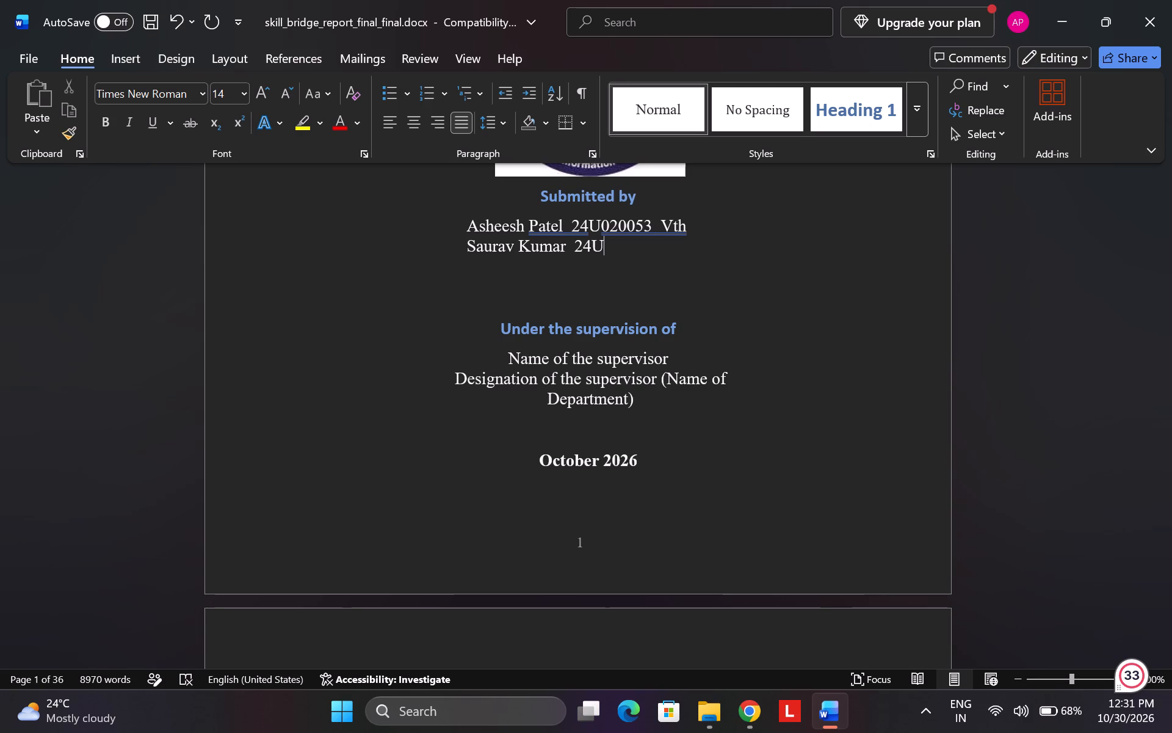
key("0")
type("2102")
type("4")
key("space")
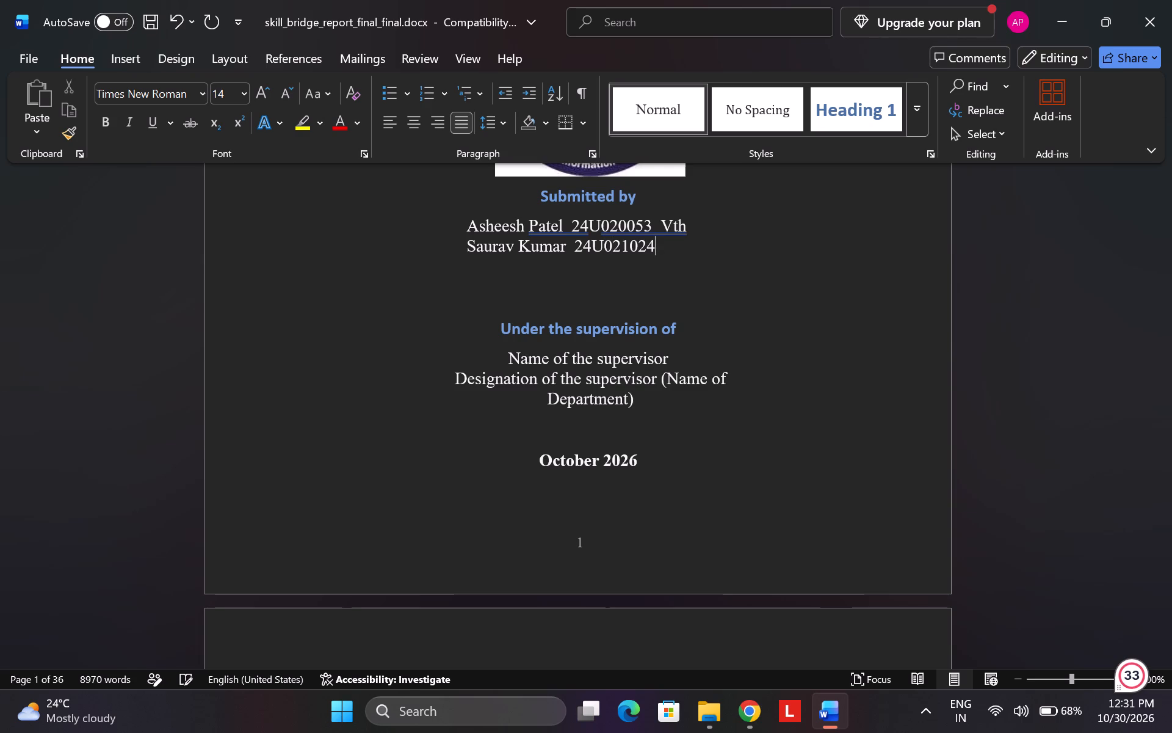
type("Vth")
Look through the title, Certificate and Declaration pages for placeholders and details that still need filling in.
scroll(645, 387, "down", 2)
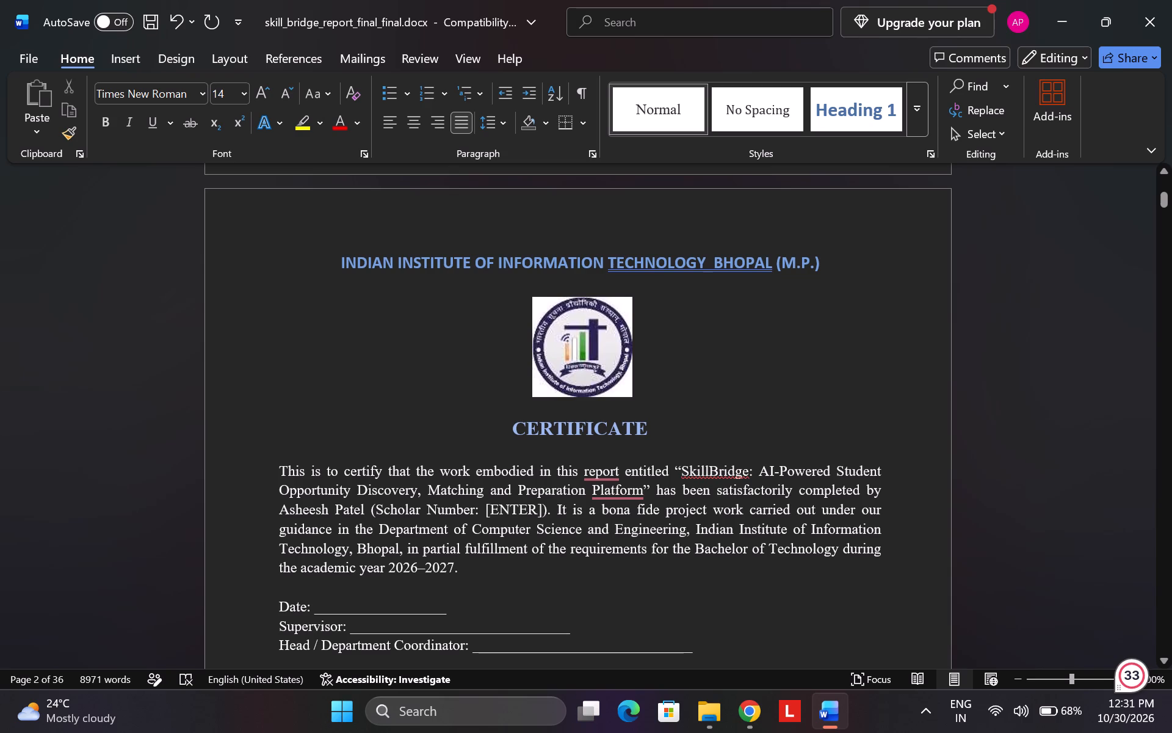
scroll(642, 419, "down", 1)
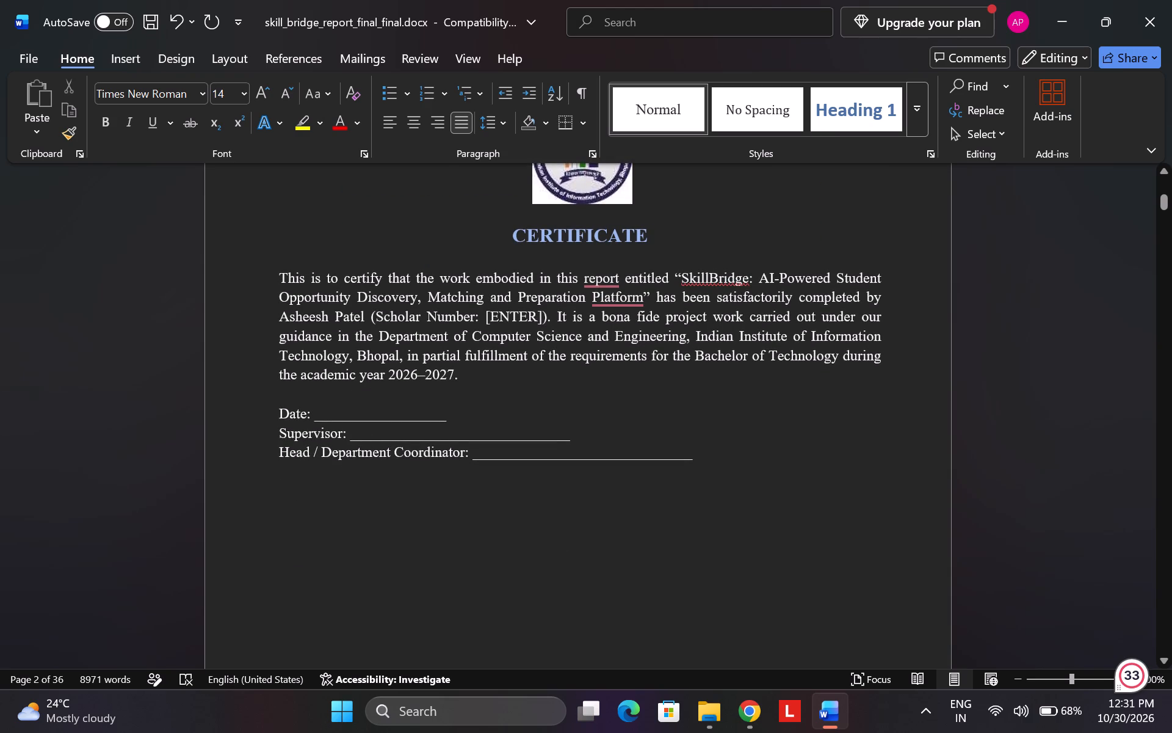
scroll(696, 358, "right", 1)
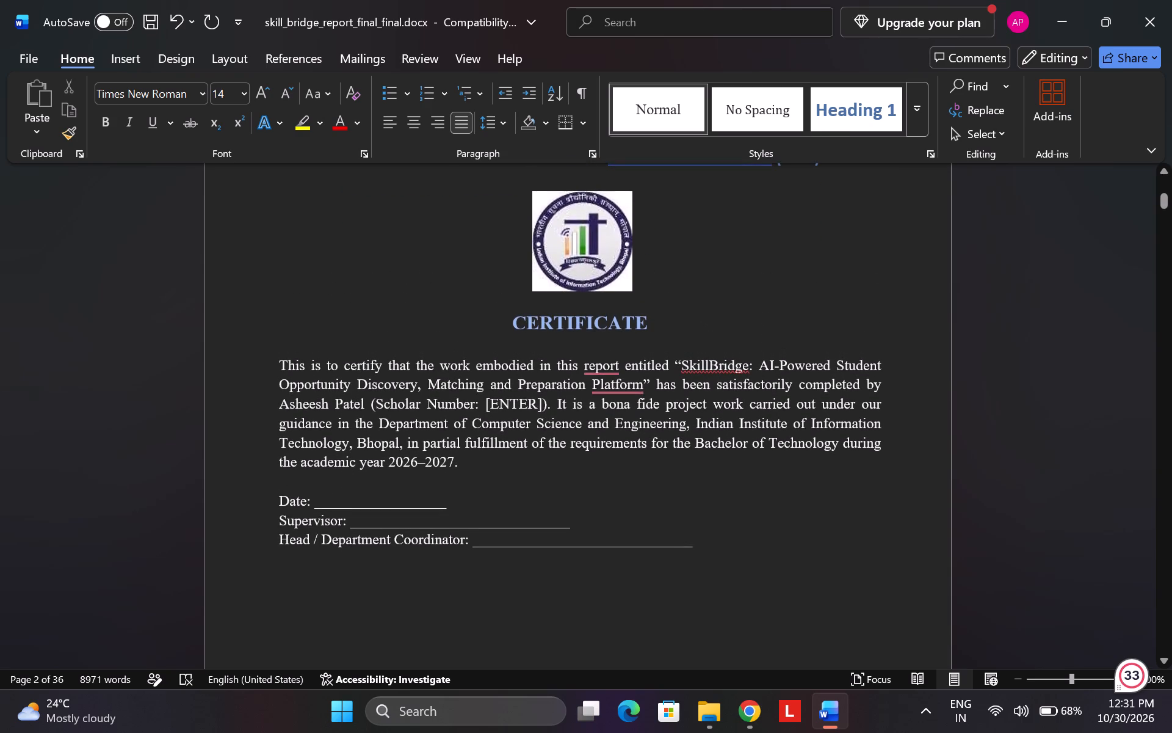
scroll(696, 358, "right", 2)
scroll(696, 358, "up", 2)
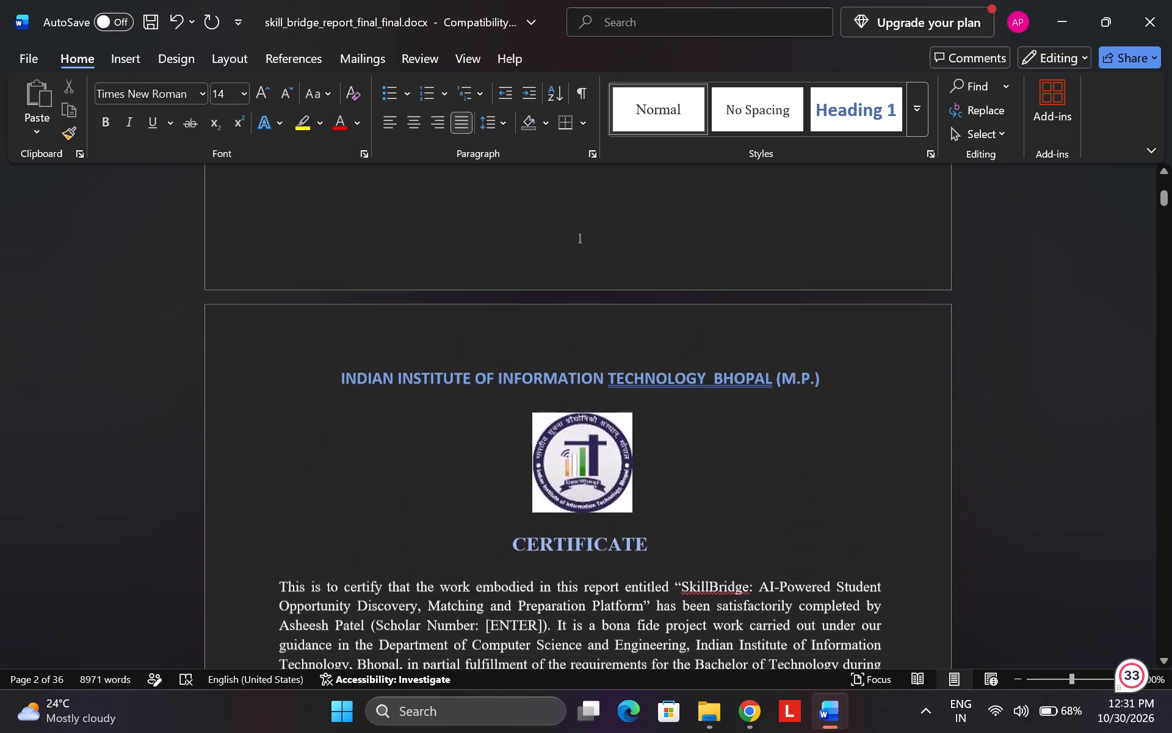
scroll(696, 358, "up", 2)
scroll(696, 358, "down", 2)
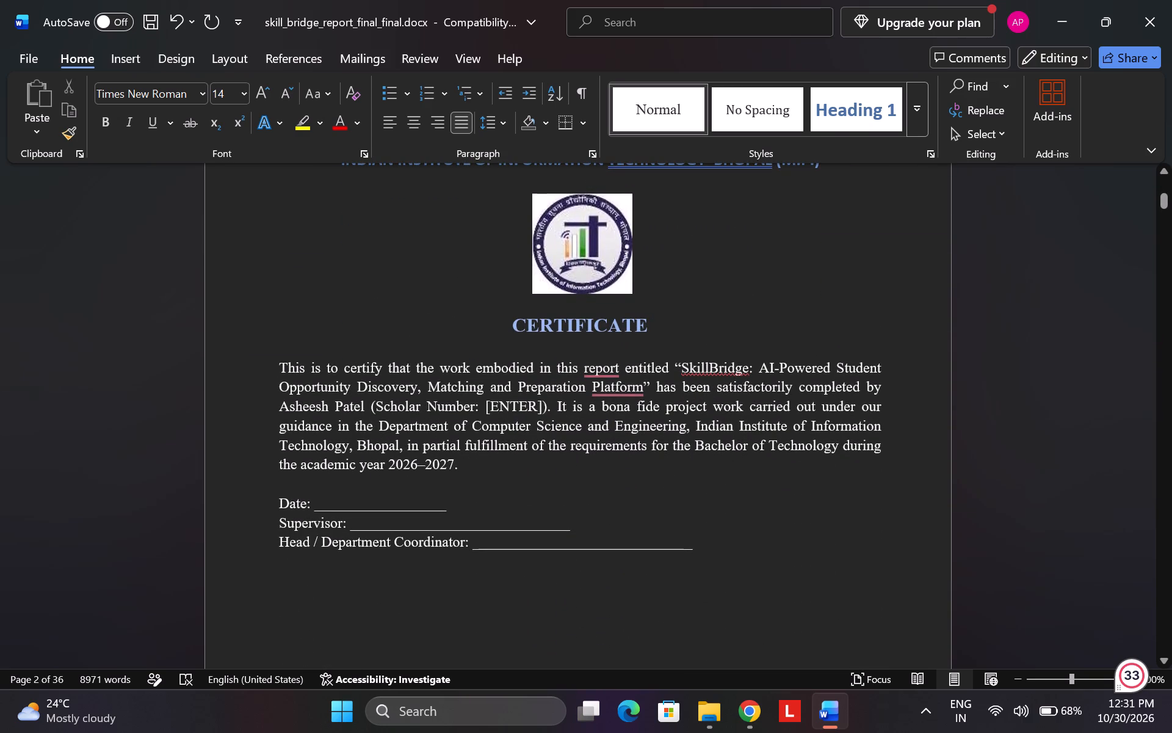
scroll(676, 431, "down", 2)
scroll(676, 431, "up", 2)
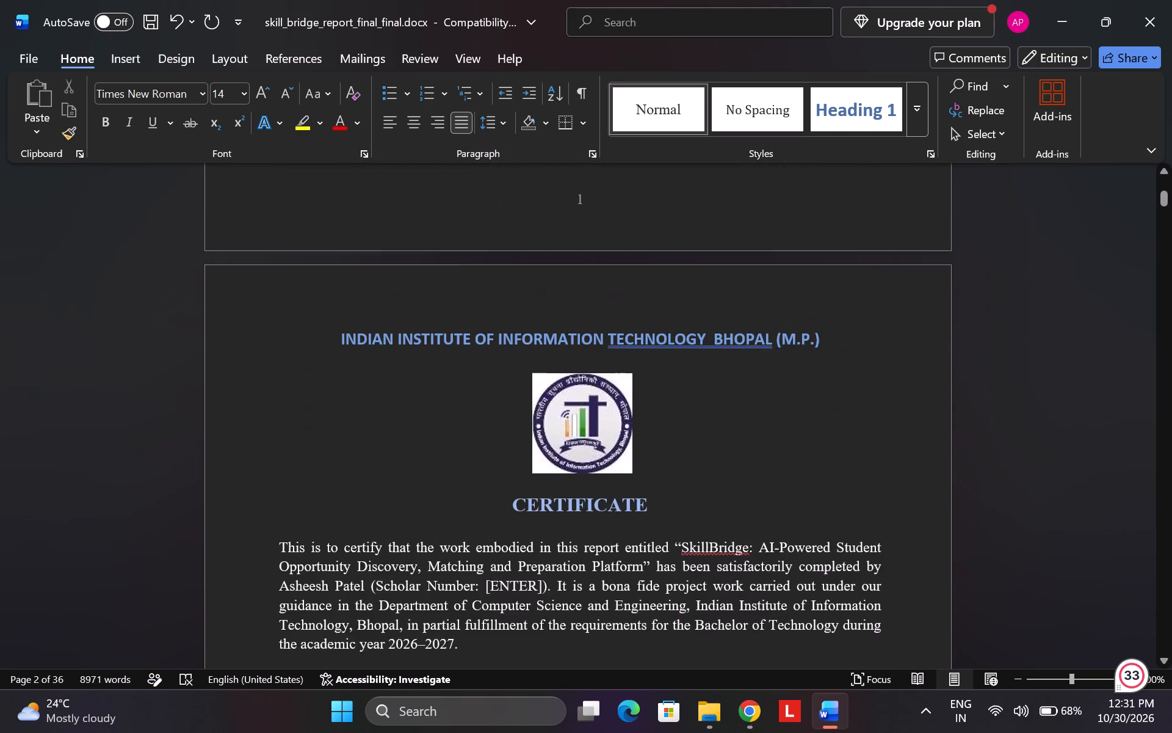
scroll(676, 431, "down", 1)
scroll(552, 559, "down", 1)
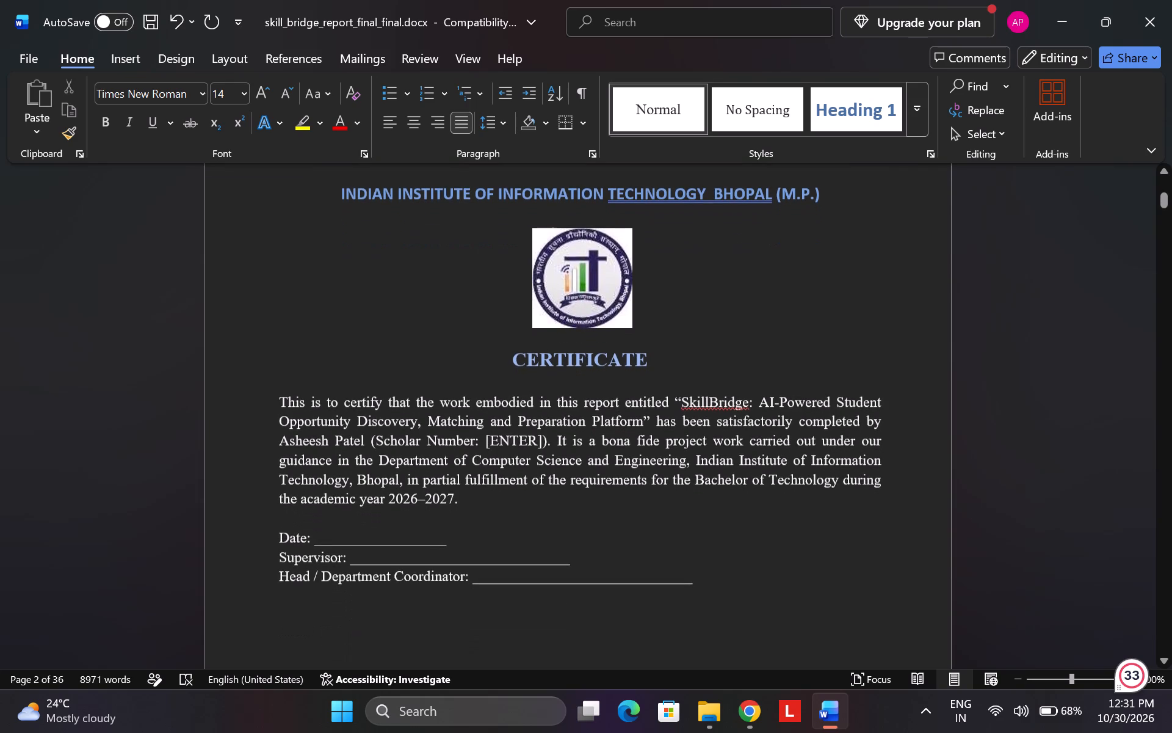
scroll(552, 559, "up", 1)
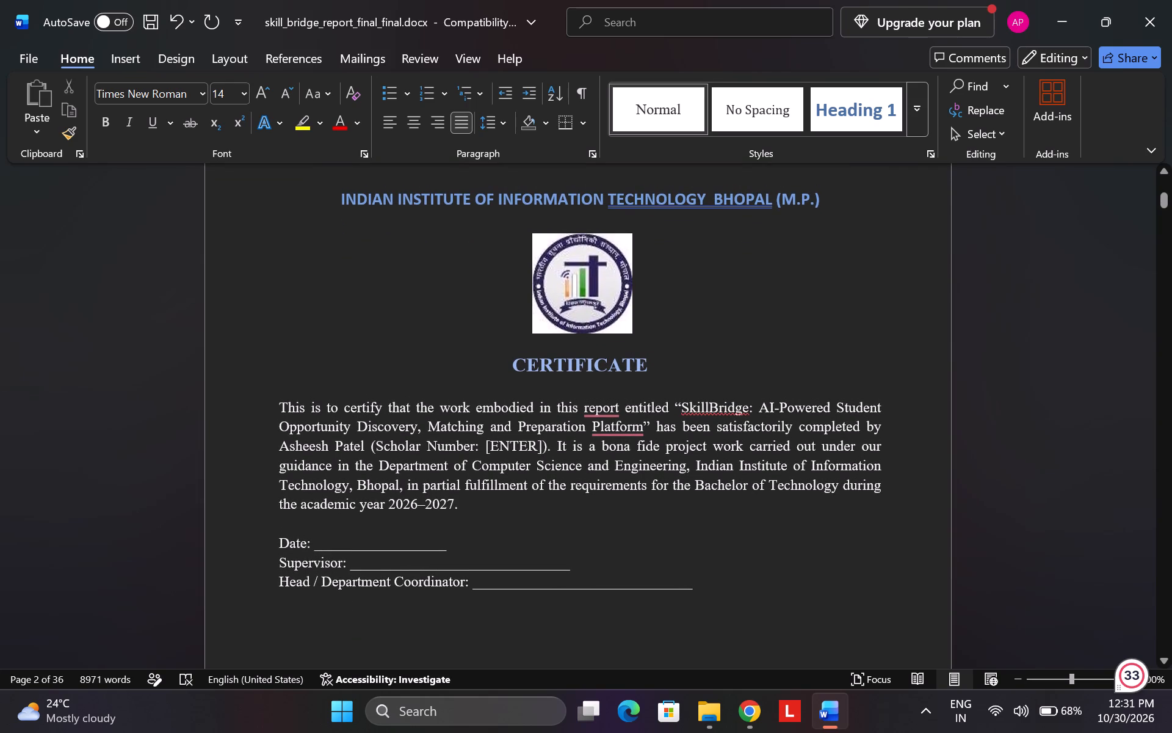
scroll(552, 559, "up", 2)
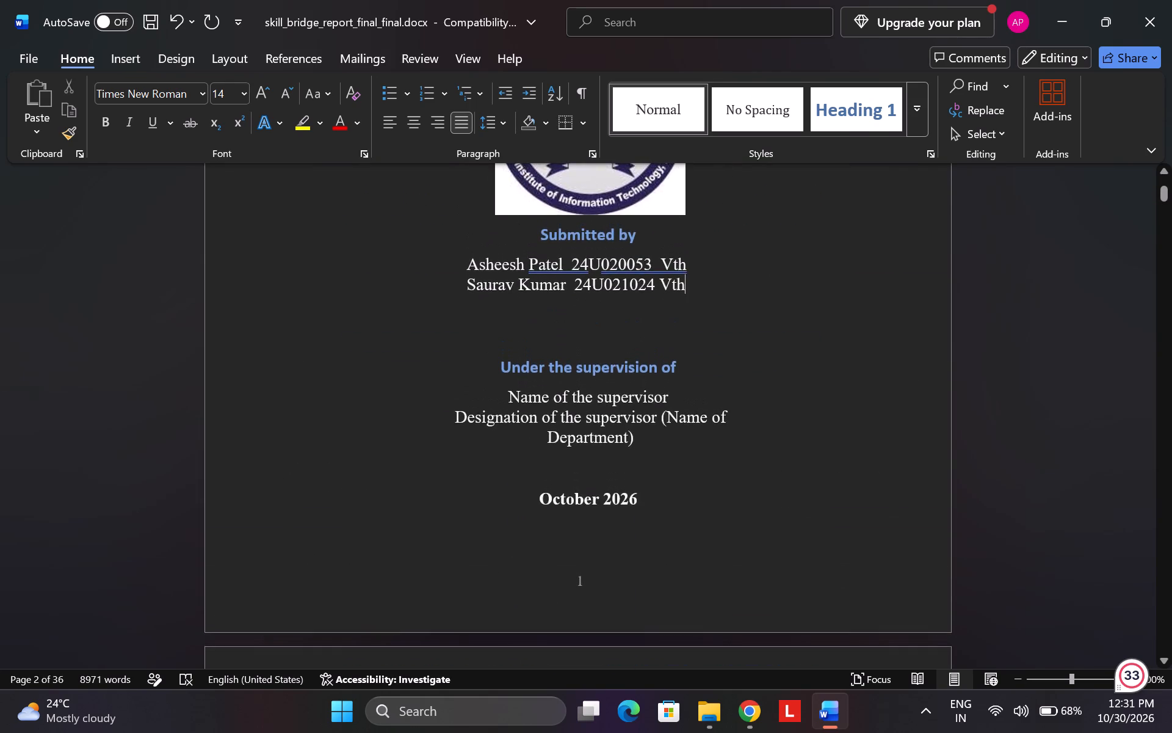
scroll(552, 559, "down", 3)
scroll(552, 559, "right", 1)
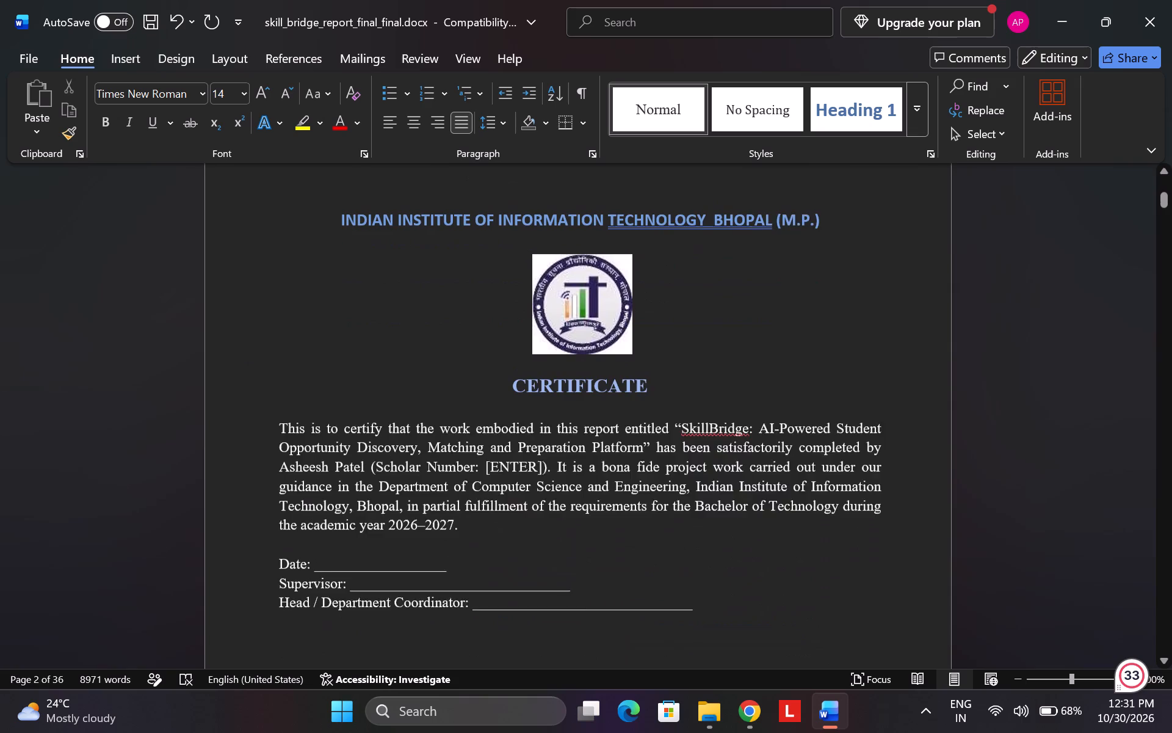
scroll(552, 559, "right", 1)
scroll(552, 559, "down", 3)
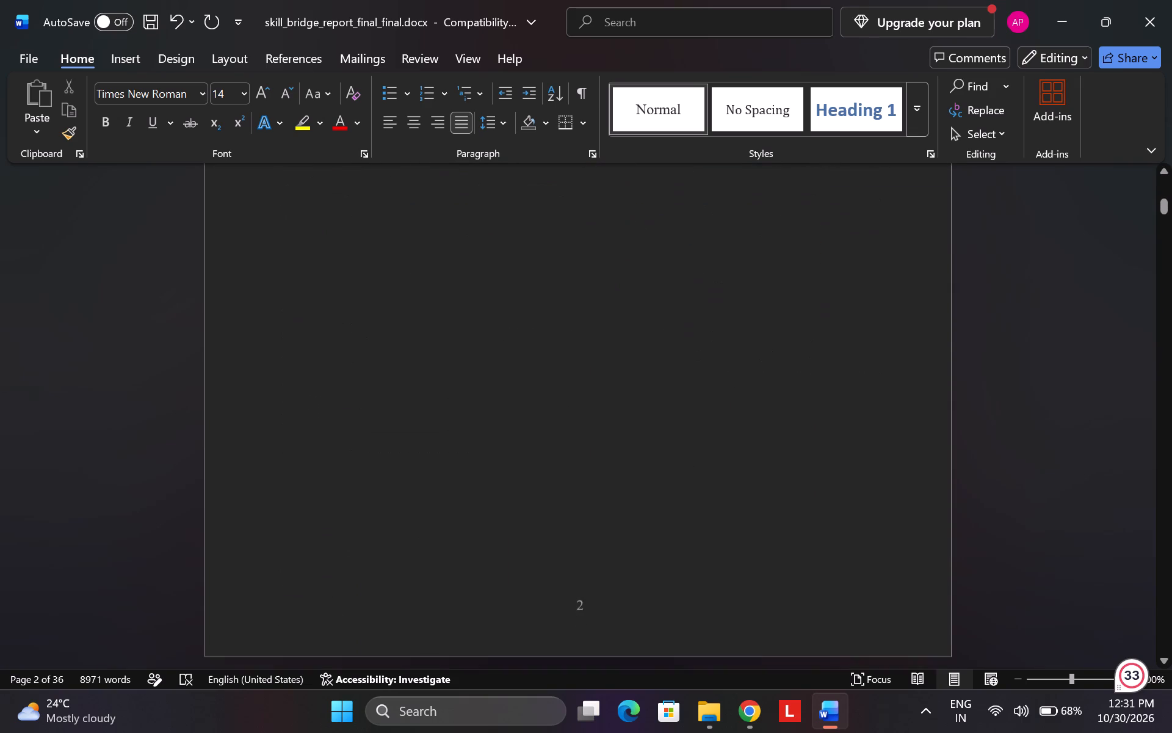
scroll(552, 559, "down", 2)
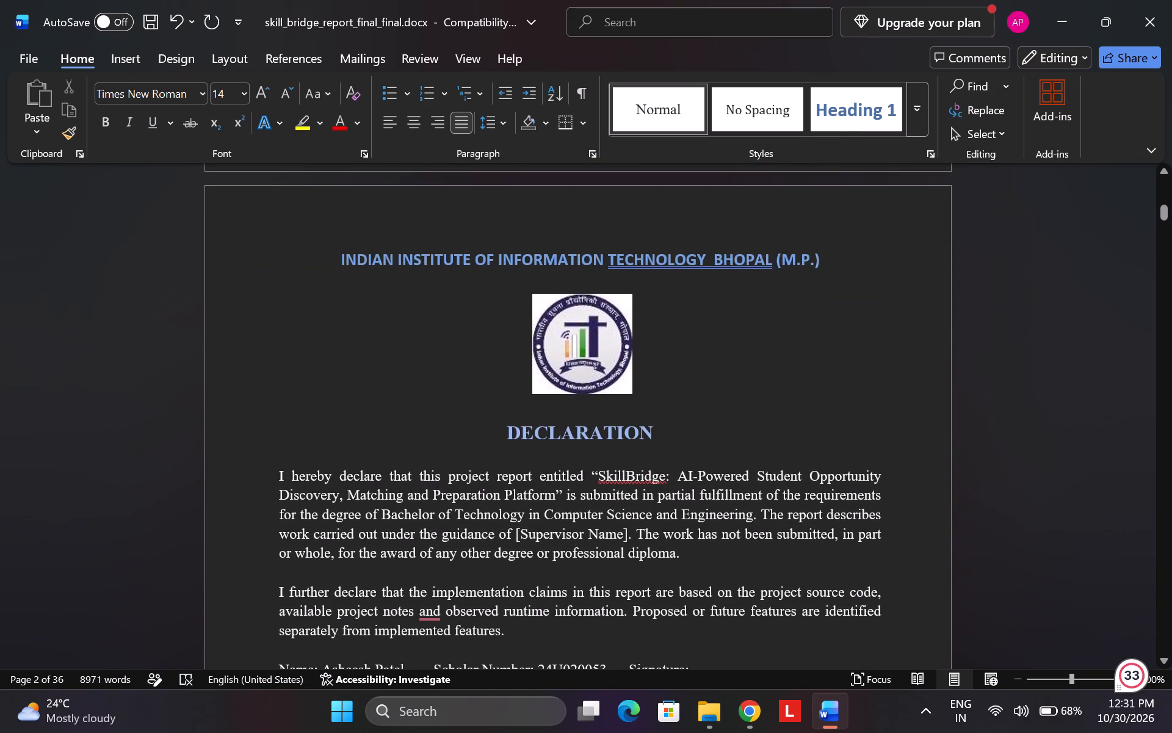
scroll(579, 563, "down", 1)
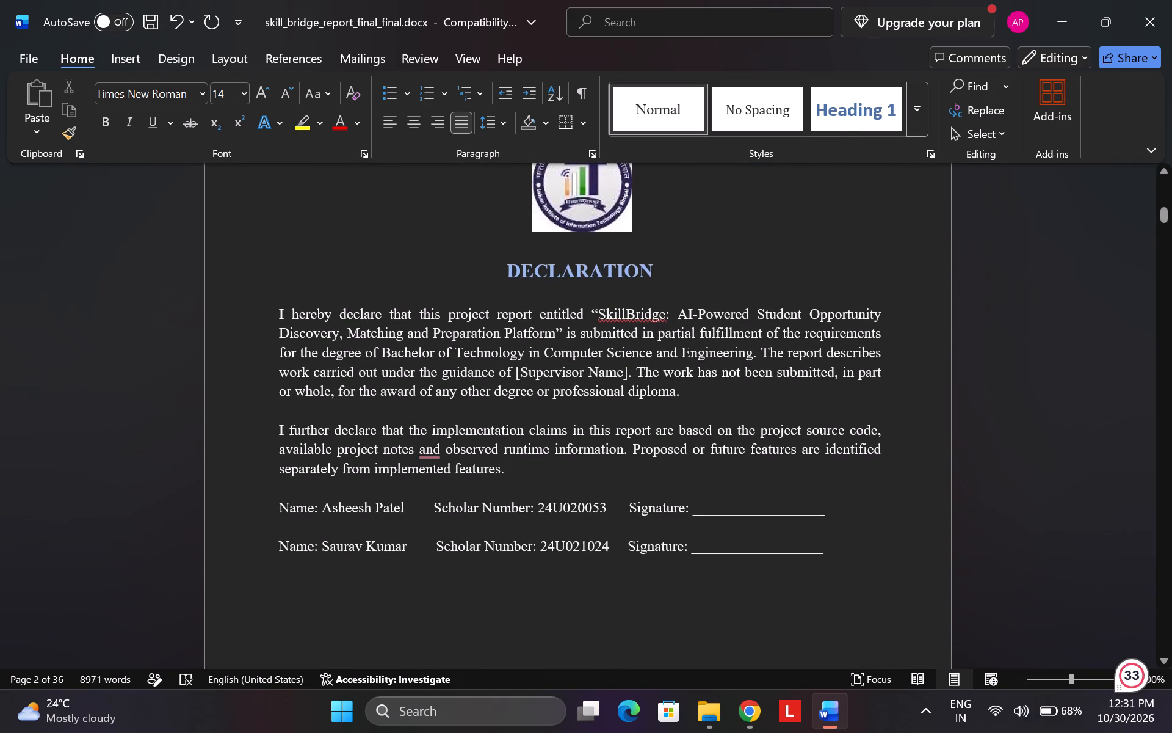
scroll(469, 526, "down", 1)
scroll(469, 526, "up", 4)
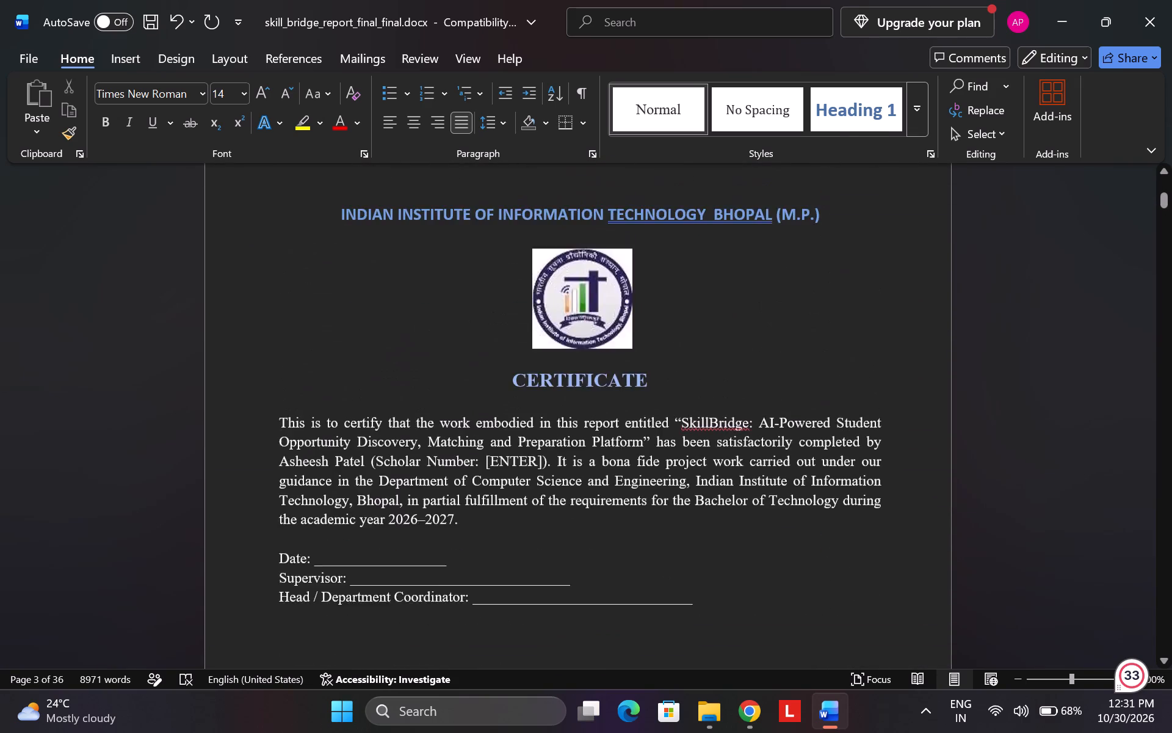
scroll(469, 526, "up", 2)
scroll(469, 526, "down", 3)
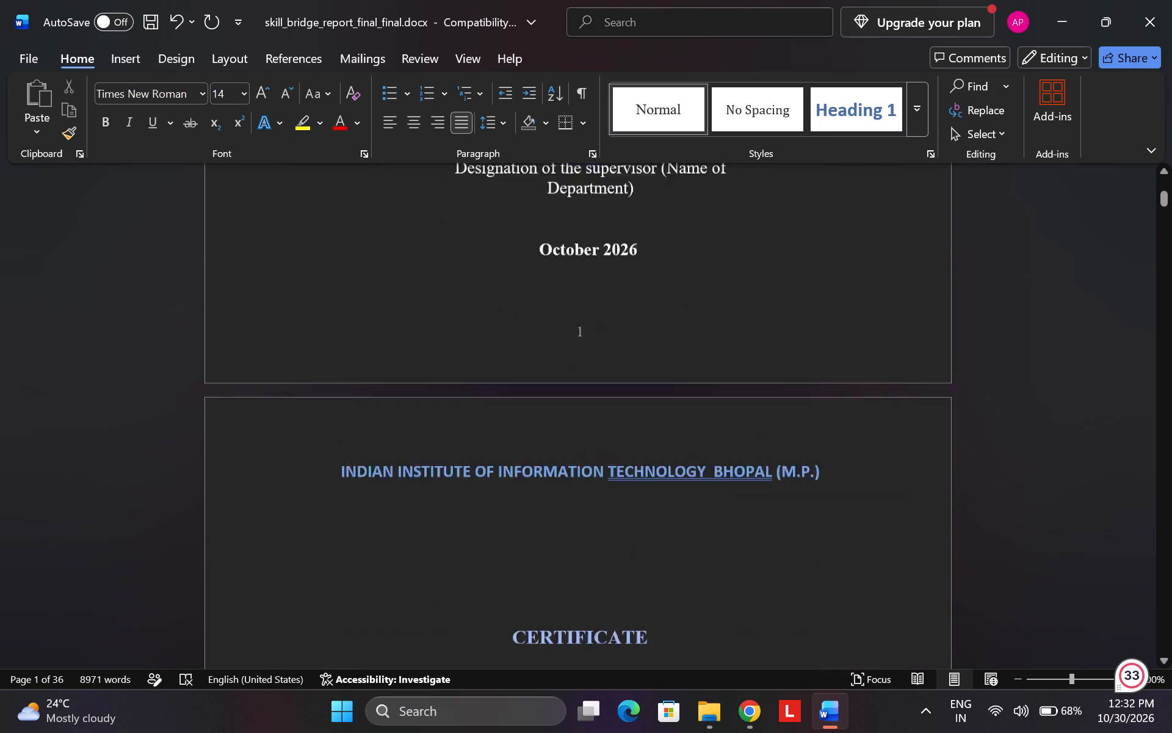
scroll(469, 526, "down", 4)
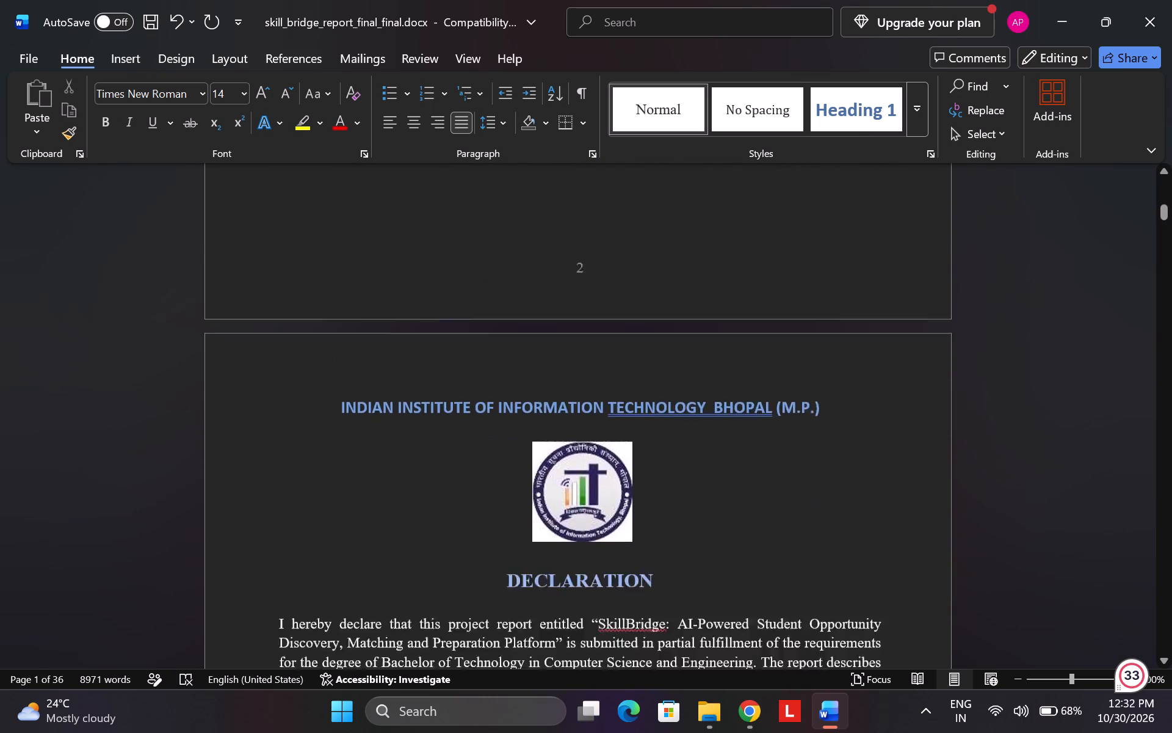
scroll(469, 526, "down", 2)
scroll(469, 526, "up", 3)
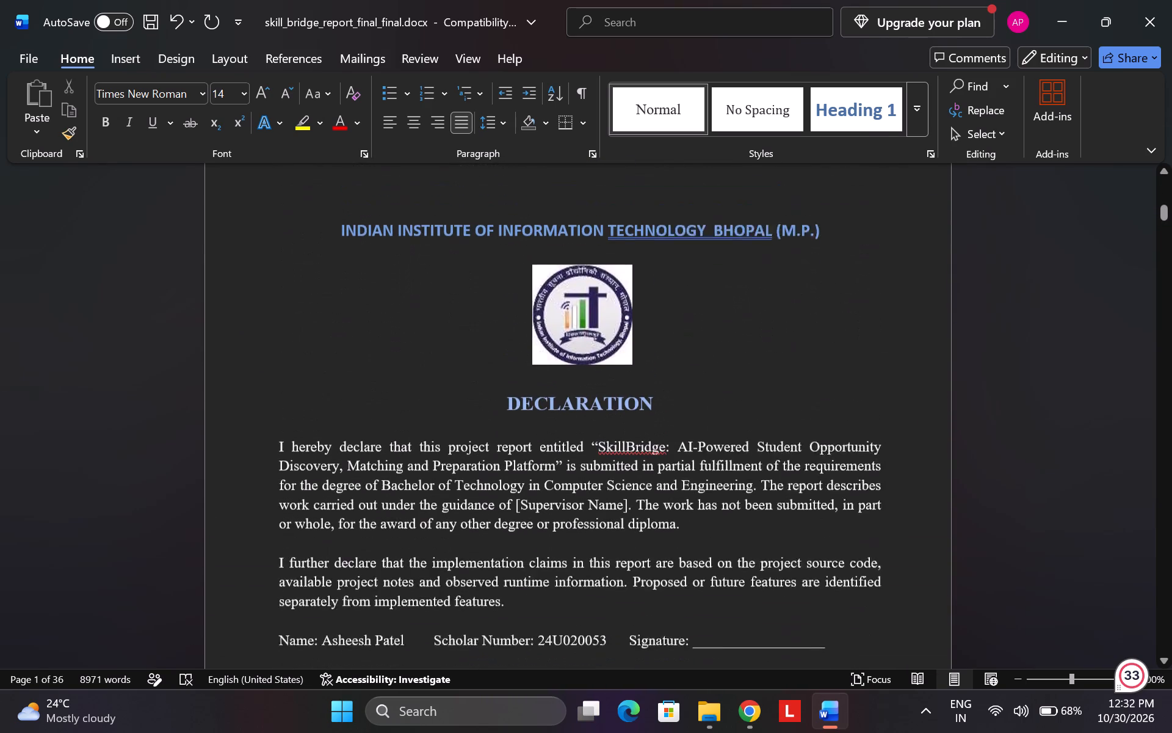
Replace the "[Supervisor Name]" placeholder in the Declaration's first paragraph with the supervisor's name, including the title Dr.
scroll(469, 526, "down", 1)
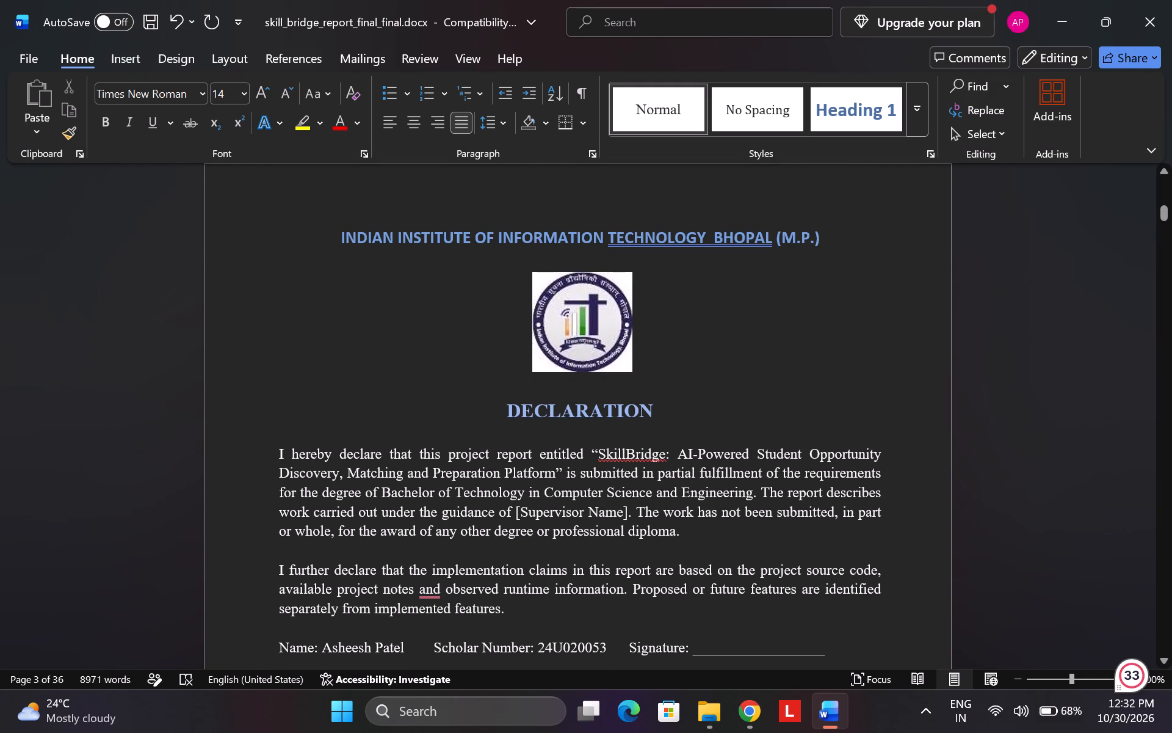
scroll(582, 520, "down", 1)
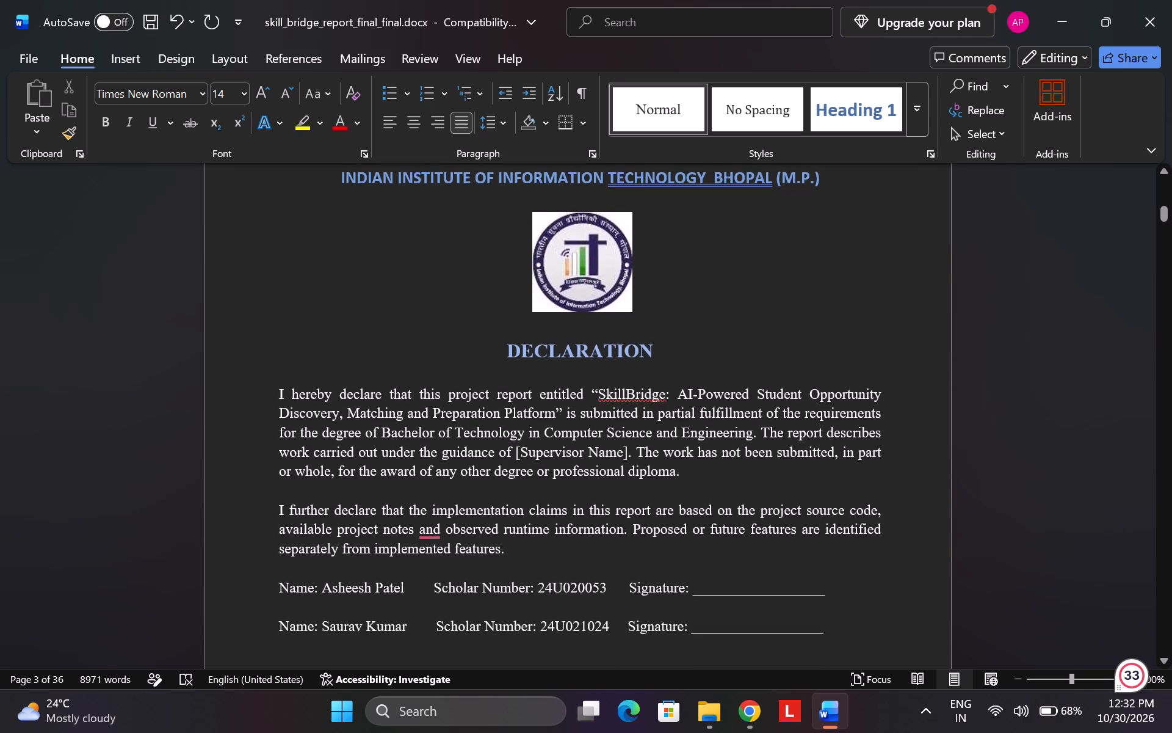
scroll(582, 520, "down", 1)
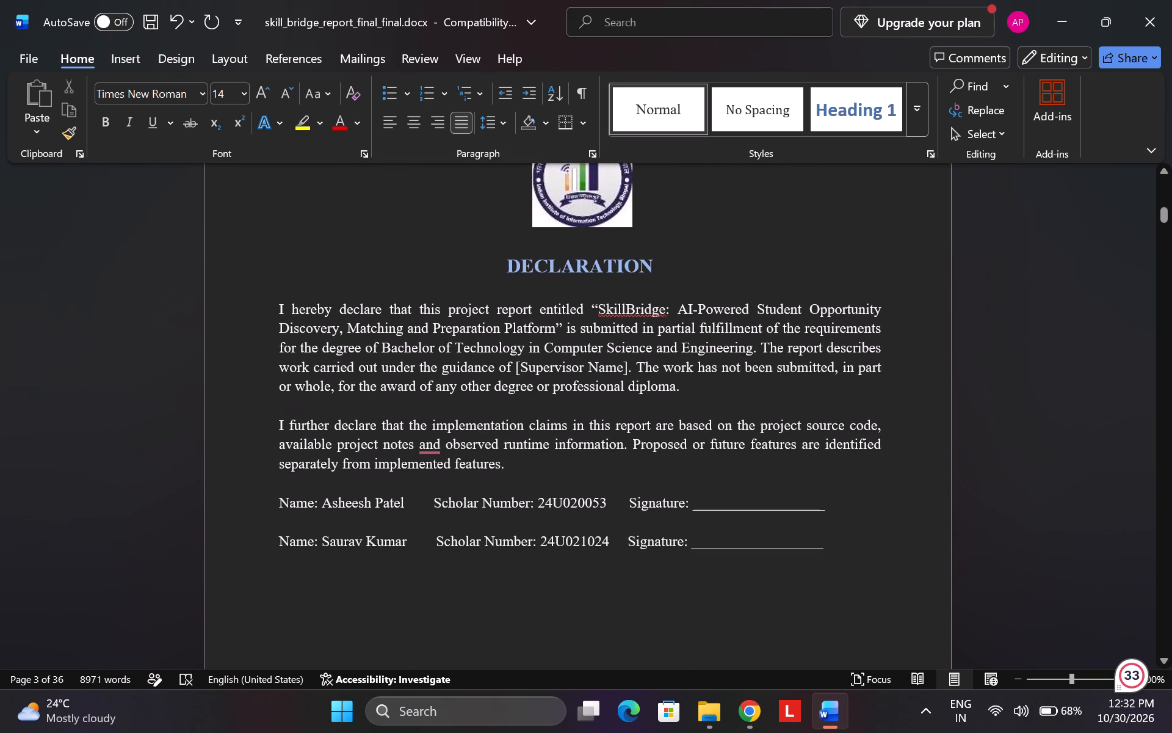
left_click(626, 371)
key("BackSpace")
key("BackSpace")
key("BackSpace")
key("BackSpace")
key("BackSpace")
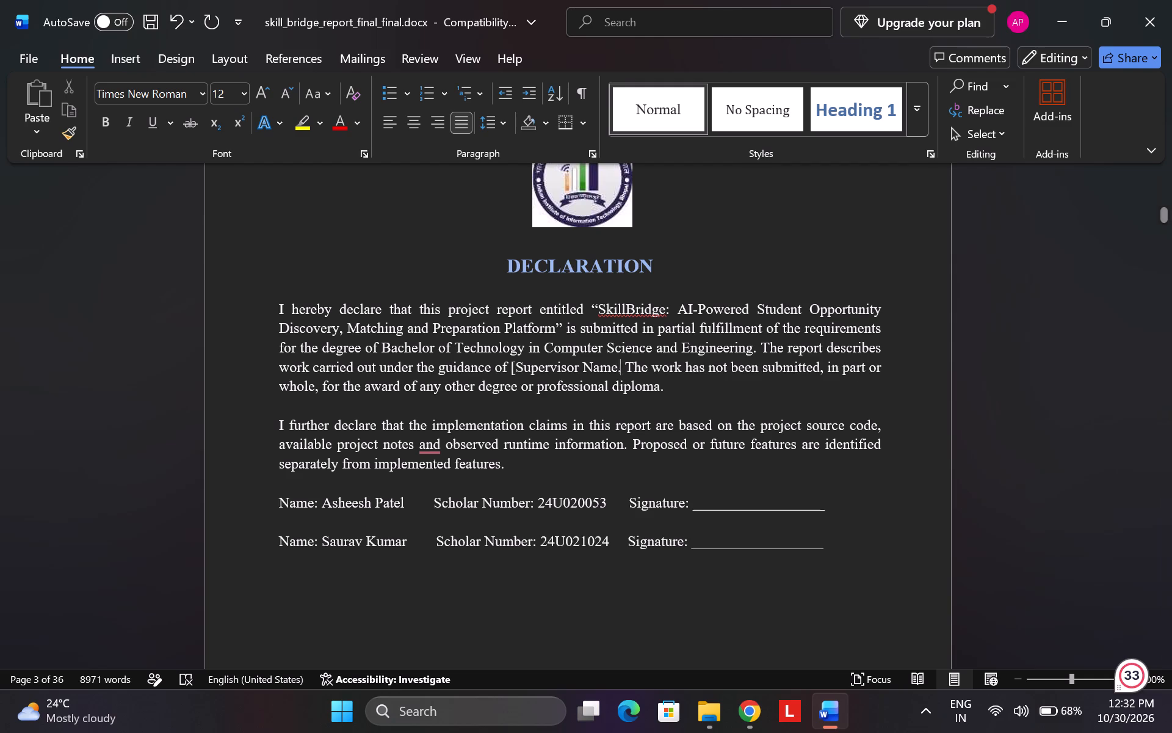
key("BackSpace")
key("BackSpace")
key("BackSpace")
key("BackSpace")
key("BackSpace")
key("BackSpace")
key("BackSpace")
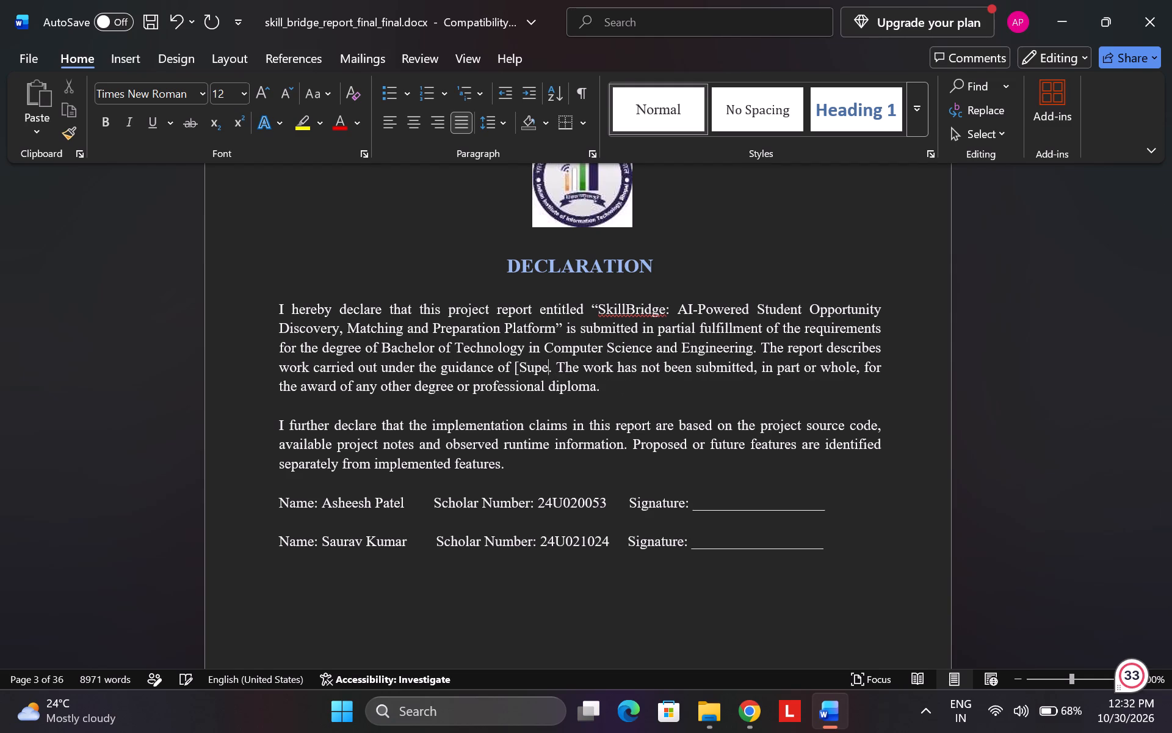
key("BackSpace")
key("BackSpace")
key("BackSpace")
key("BackSpace")
key("BackSpace")
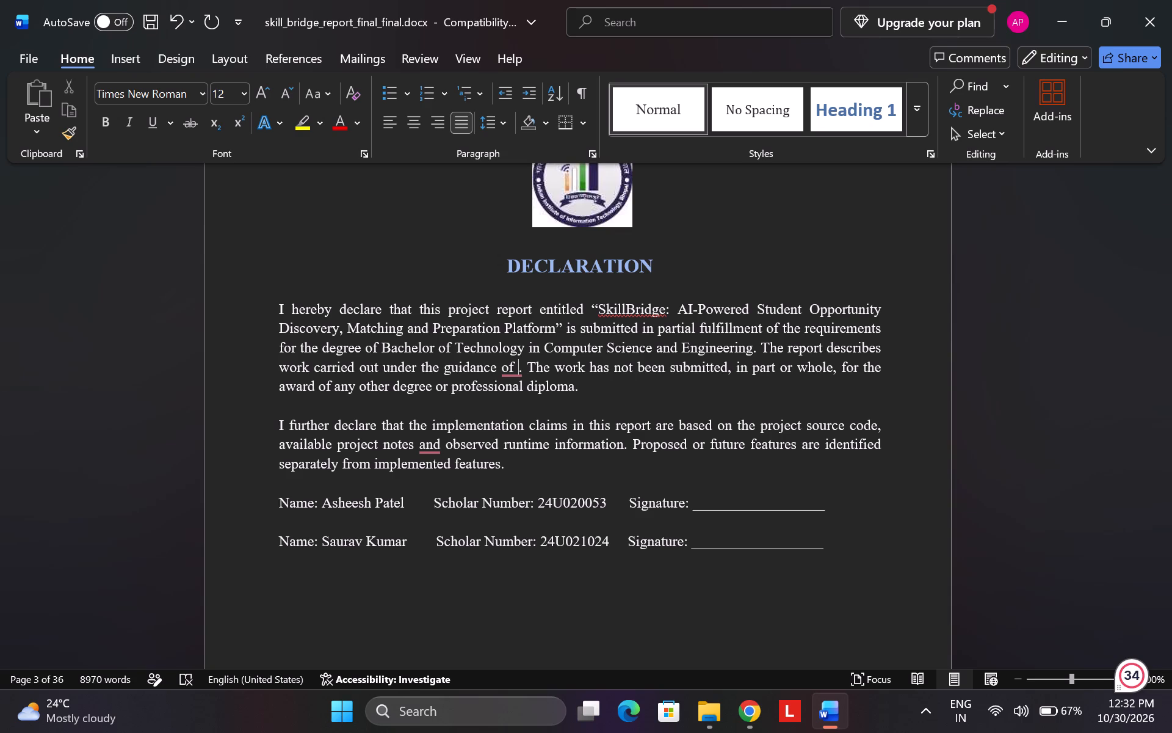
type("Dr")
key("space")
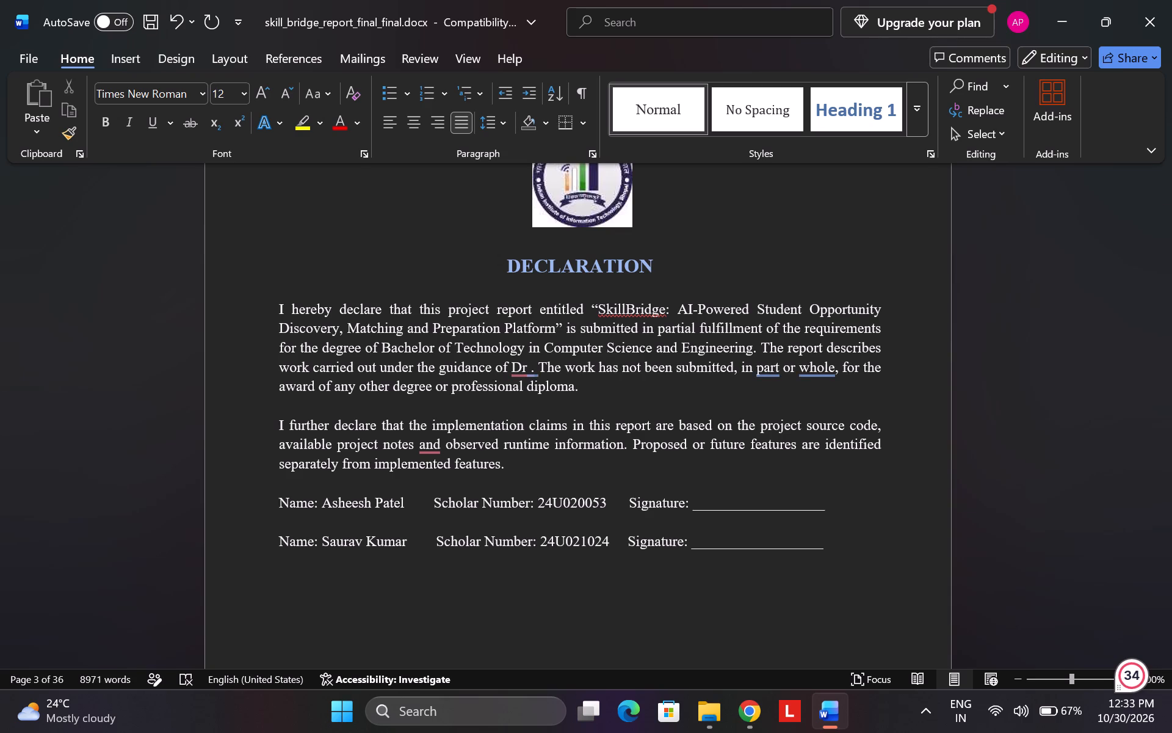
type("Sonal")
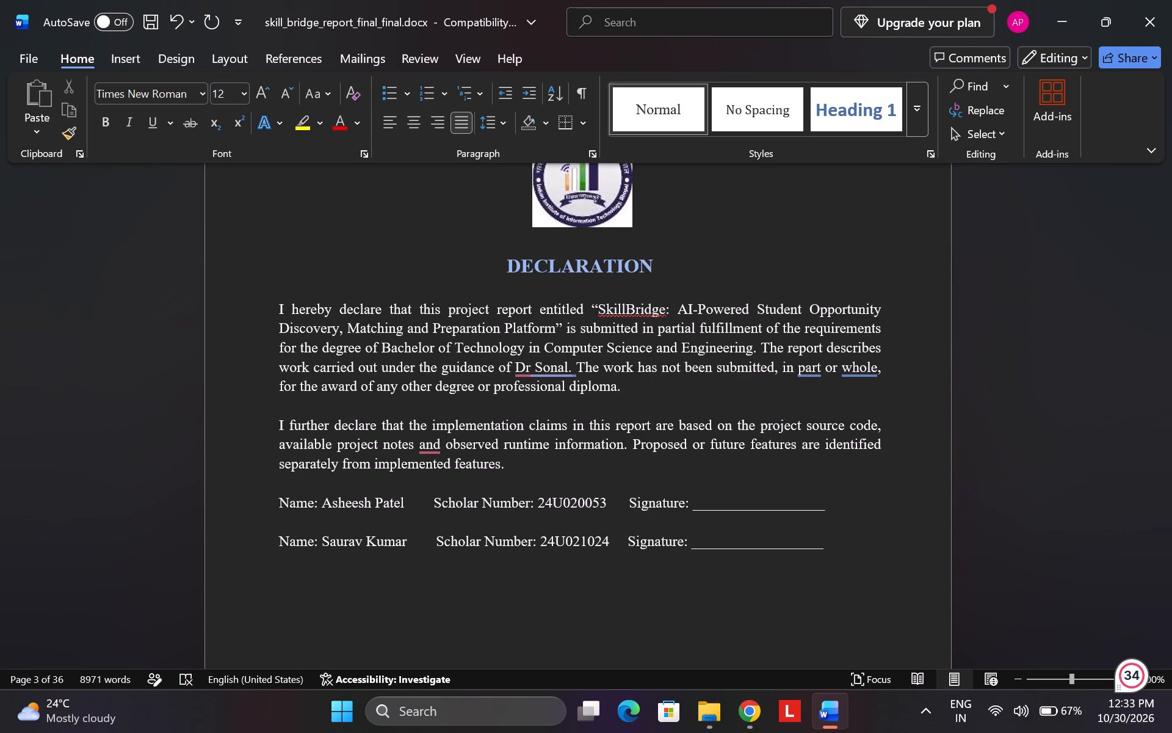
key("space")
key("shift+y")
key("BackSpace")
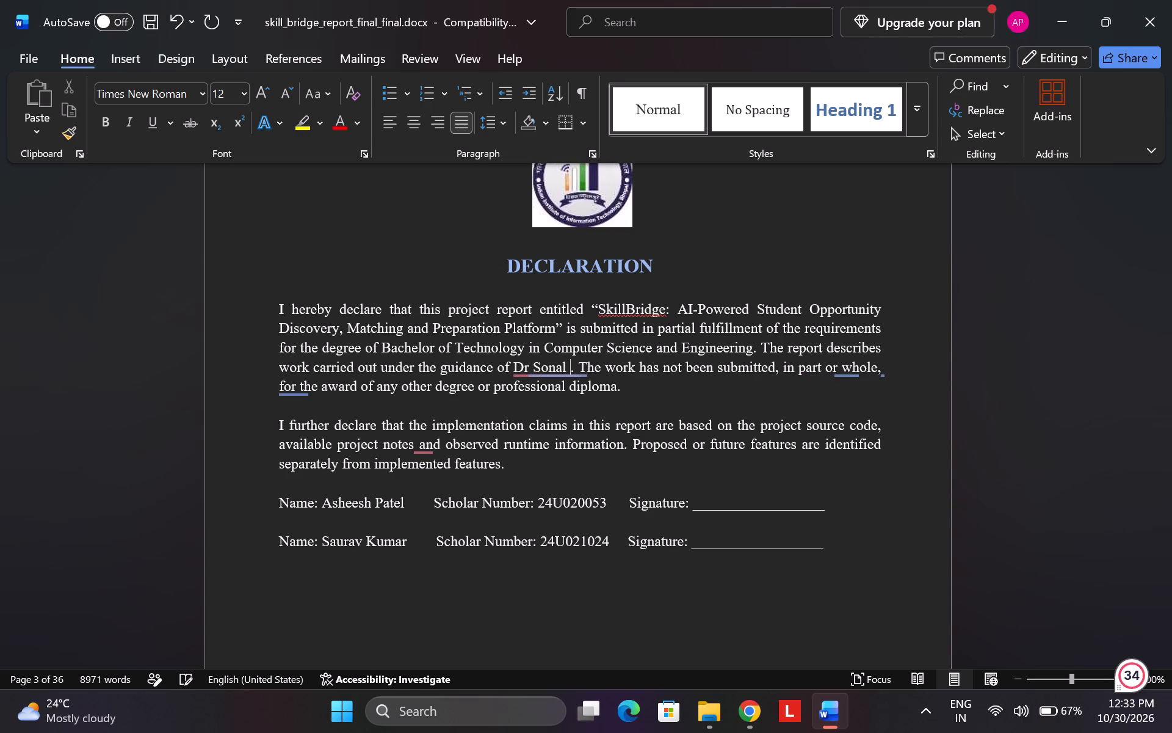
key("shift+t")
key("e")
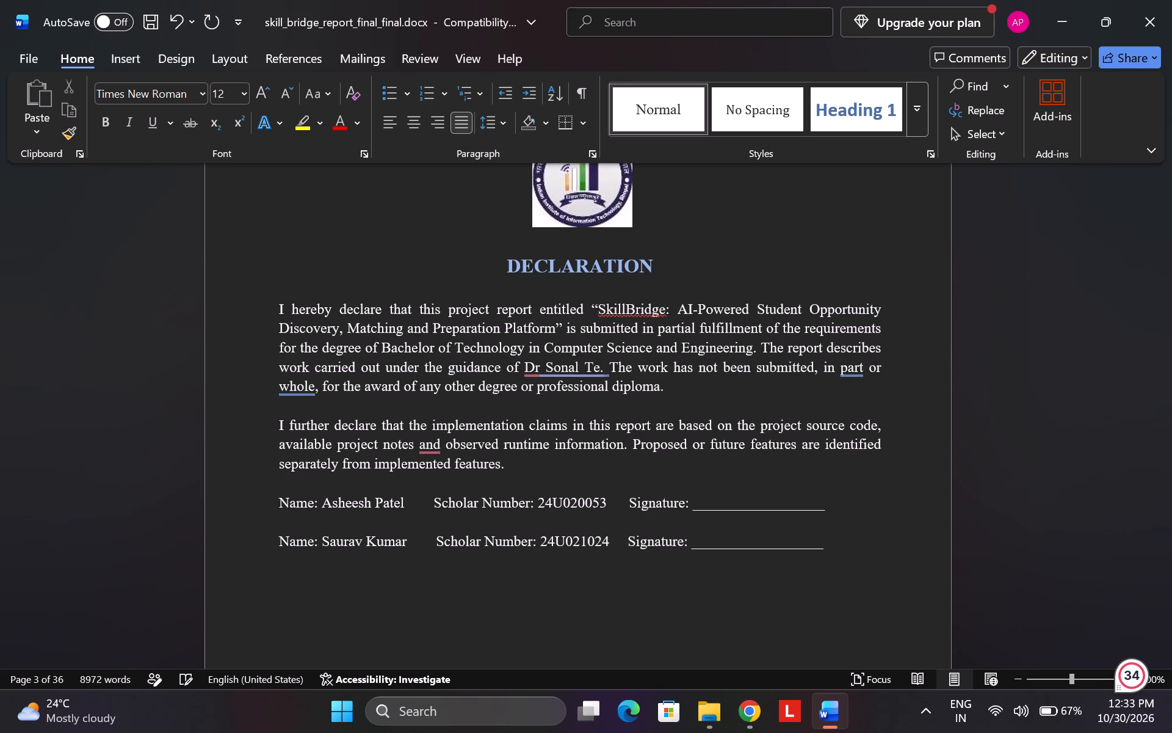
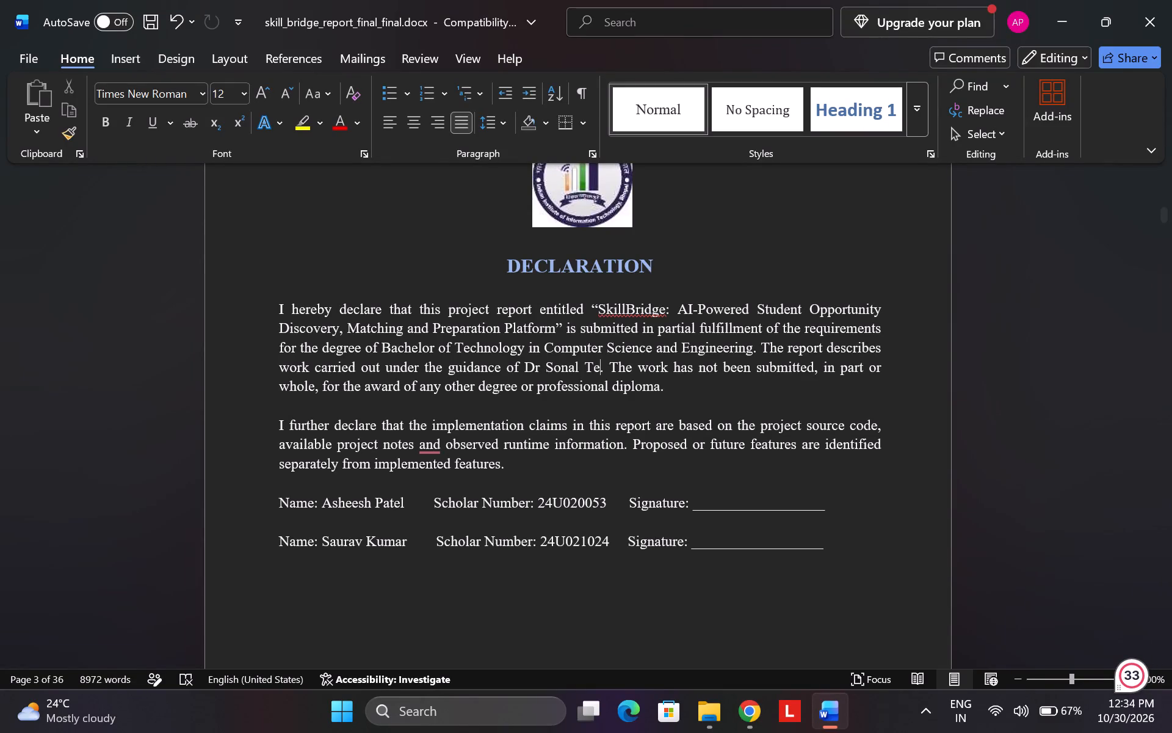
Complete the supervisor's name after the title Dr in the Declaration's first paragraph by adding the rest of the surname.
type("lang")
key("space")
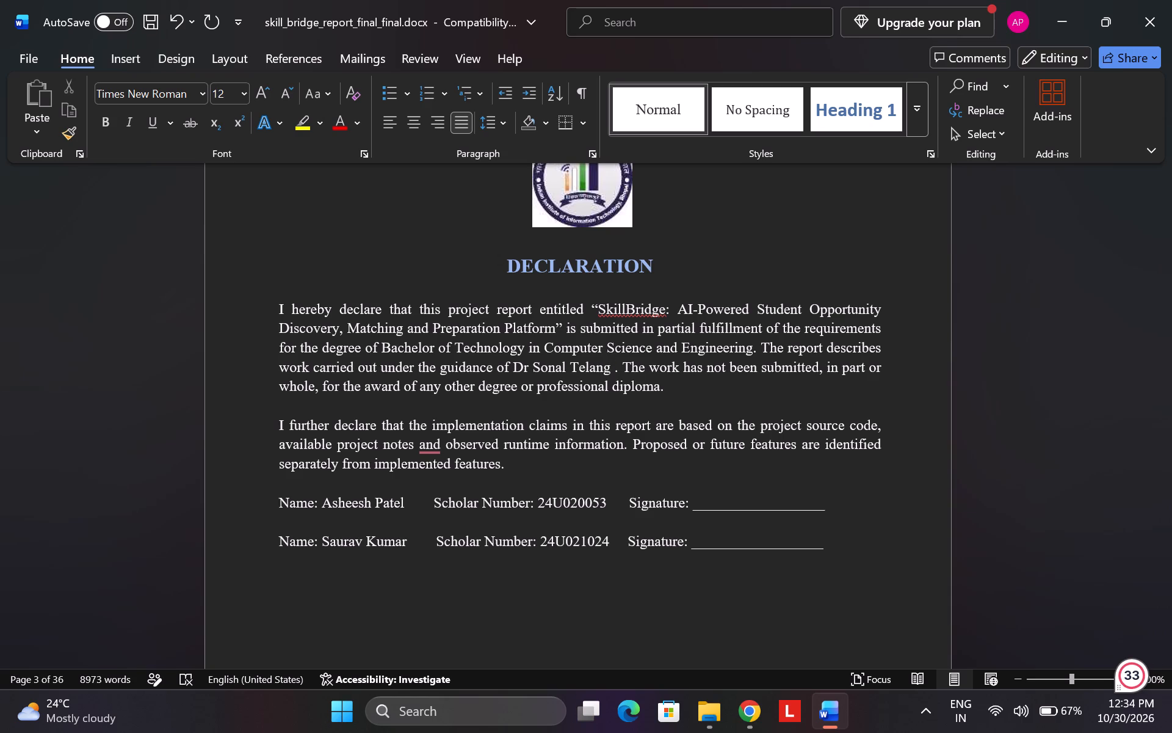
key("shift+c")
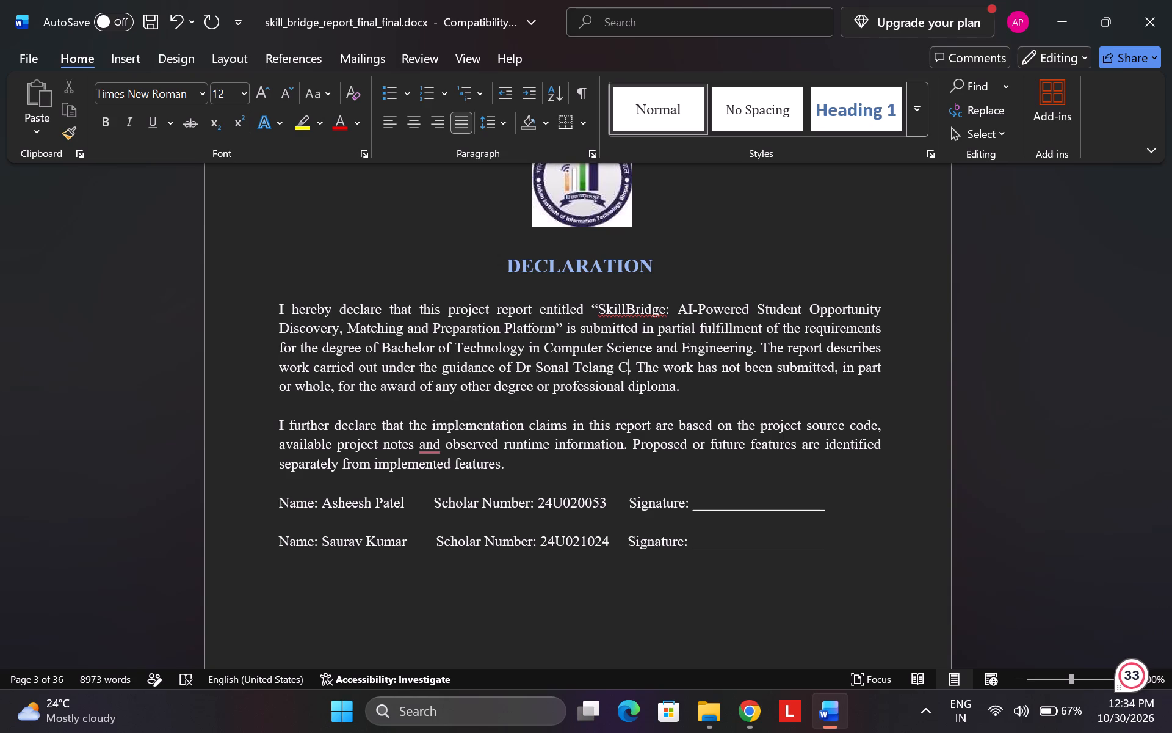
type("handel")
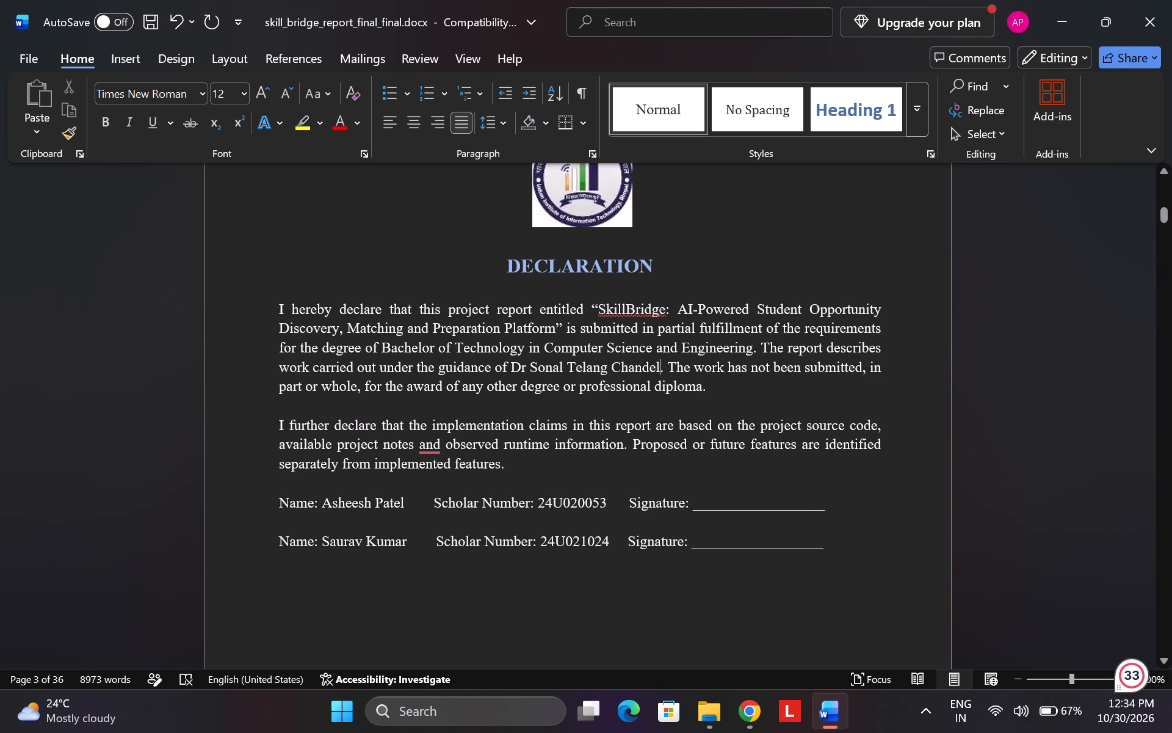
Replace the "[Student 1 Name]" placeholder in the Acknowledgement's opening sentence with the first student's name from the Declaration page.
scroll(657, 457, "down", 1)
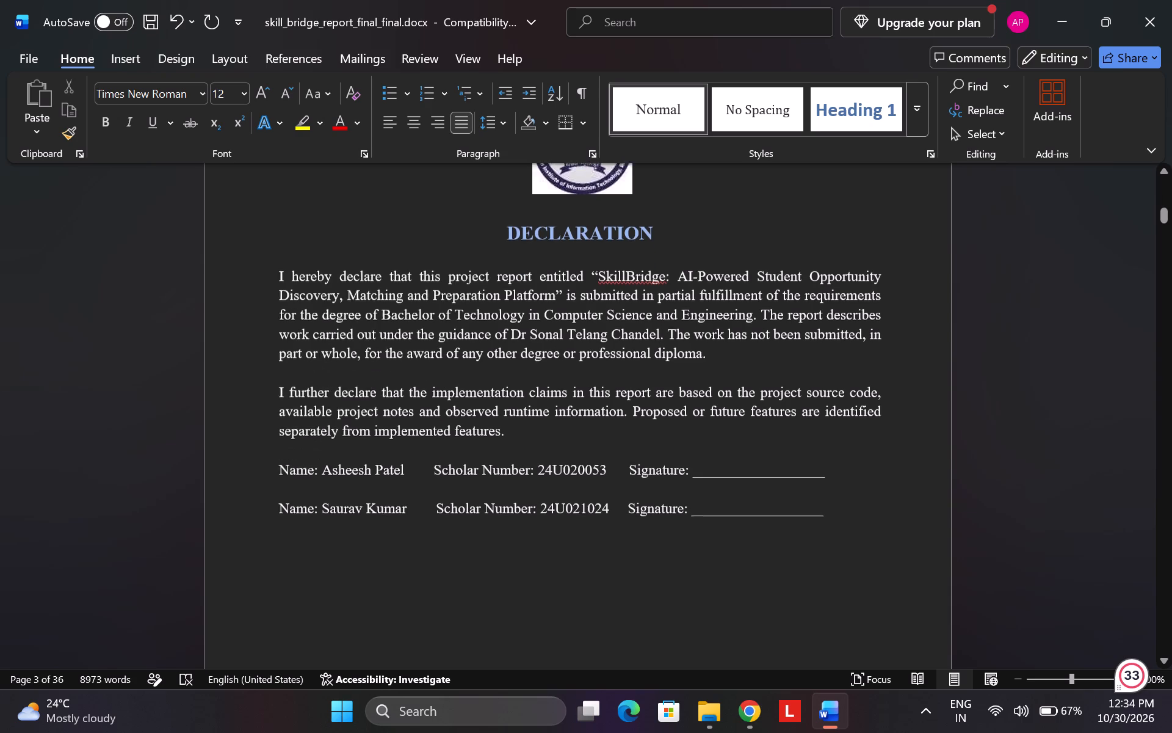
scroll(657, 457, "down", 4)
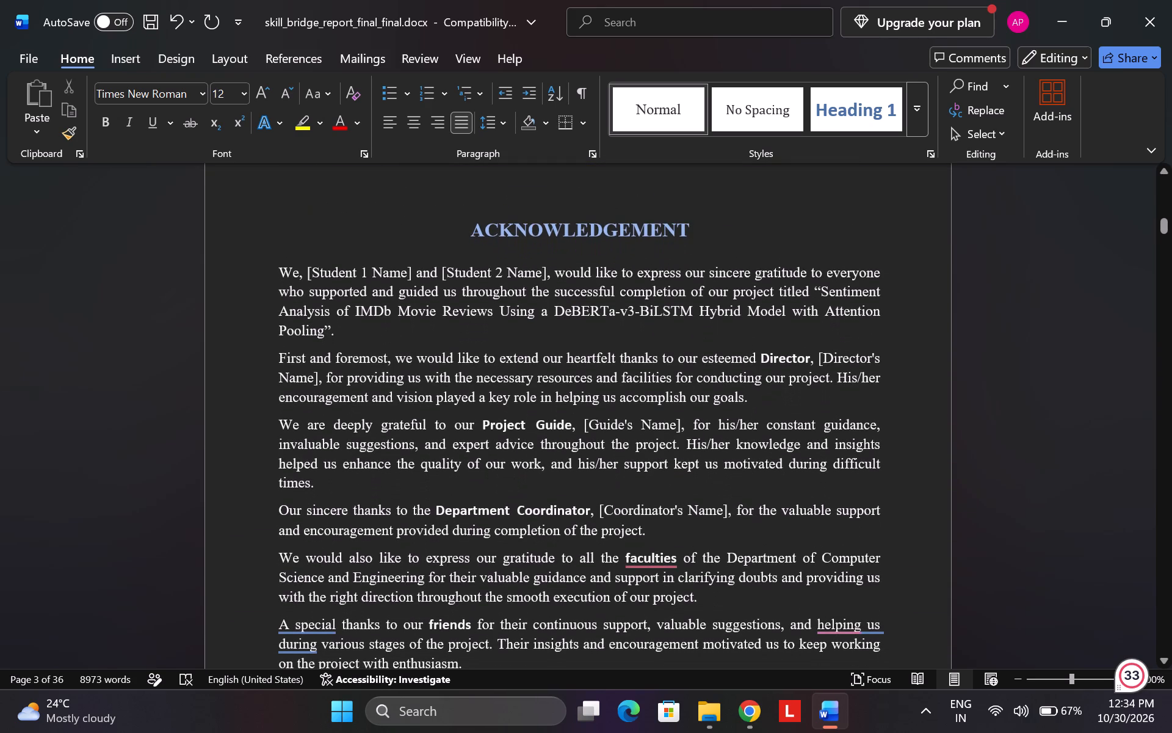
left_click(411, 269)
key("BackSpace")
key("BackSpace")
key("BackSpace")
key("BackSpace")
key("BackSpace")
key("BackSpace")
key("BackSpace")
key("BackSpace")
key("BackSpace")
key("BackSpace")
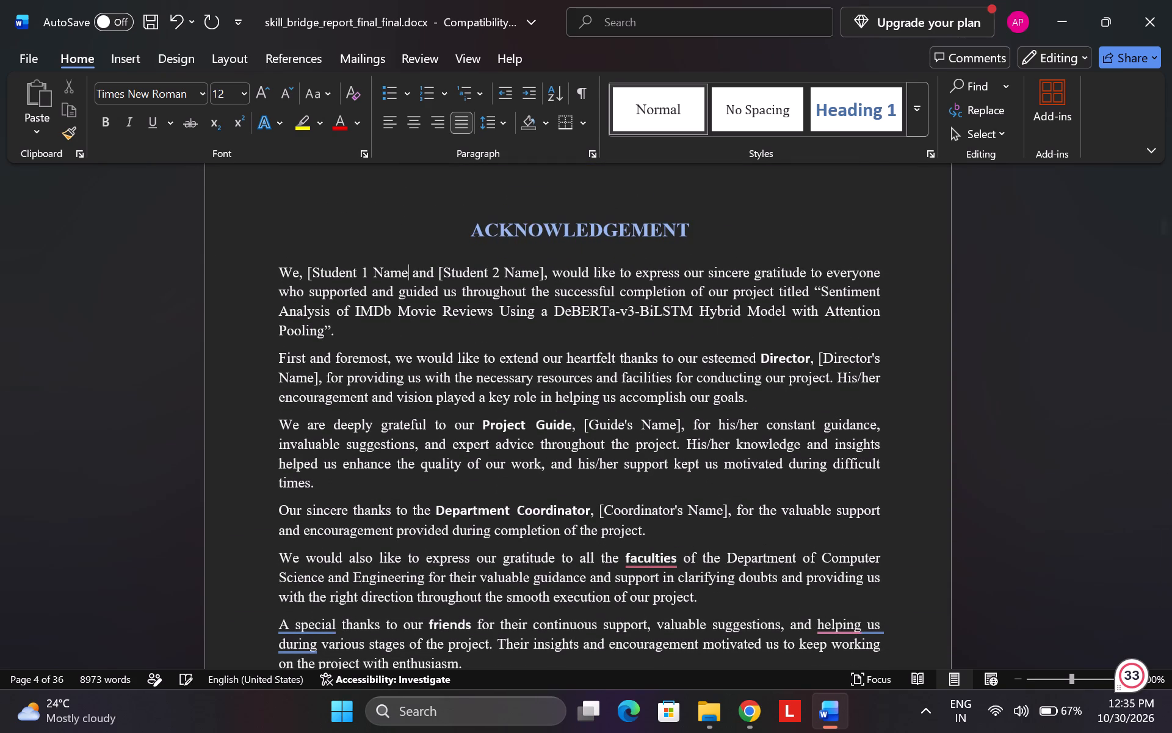
key("BackSpace")
key("BackSpace")
key("BackSpace")
key("BackSpace")
key("BackSpace")
key("BackSpace")
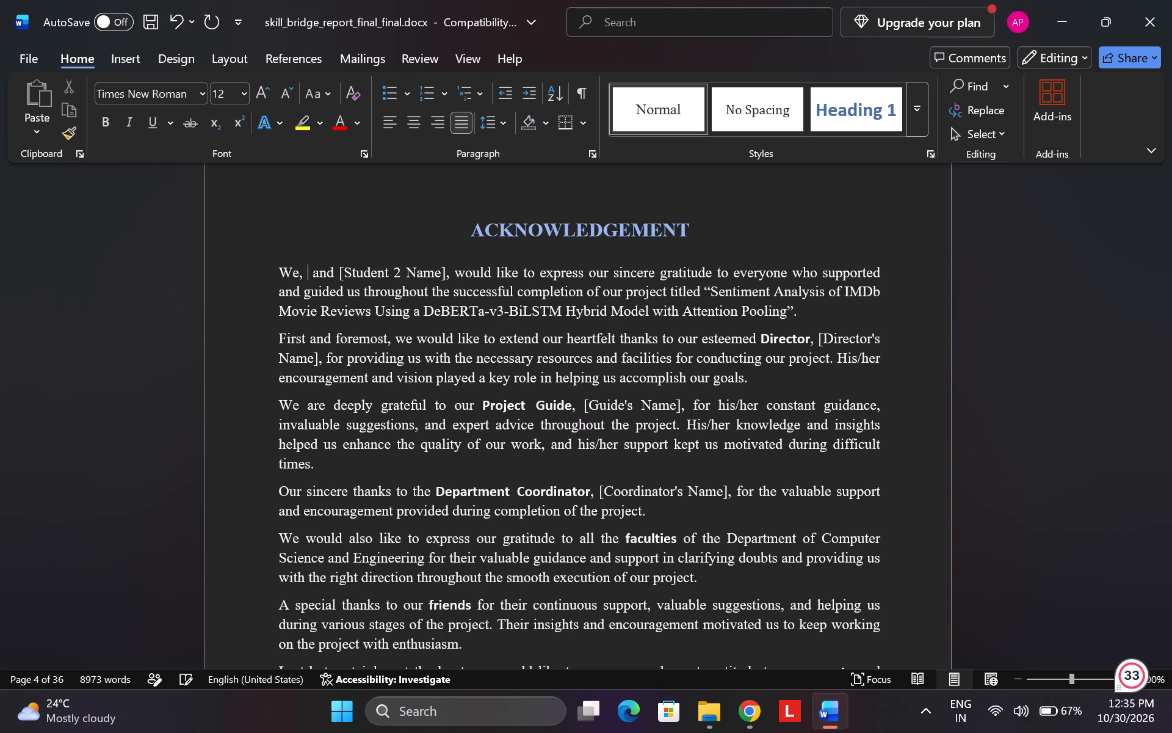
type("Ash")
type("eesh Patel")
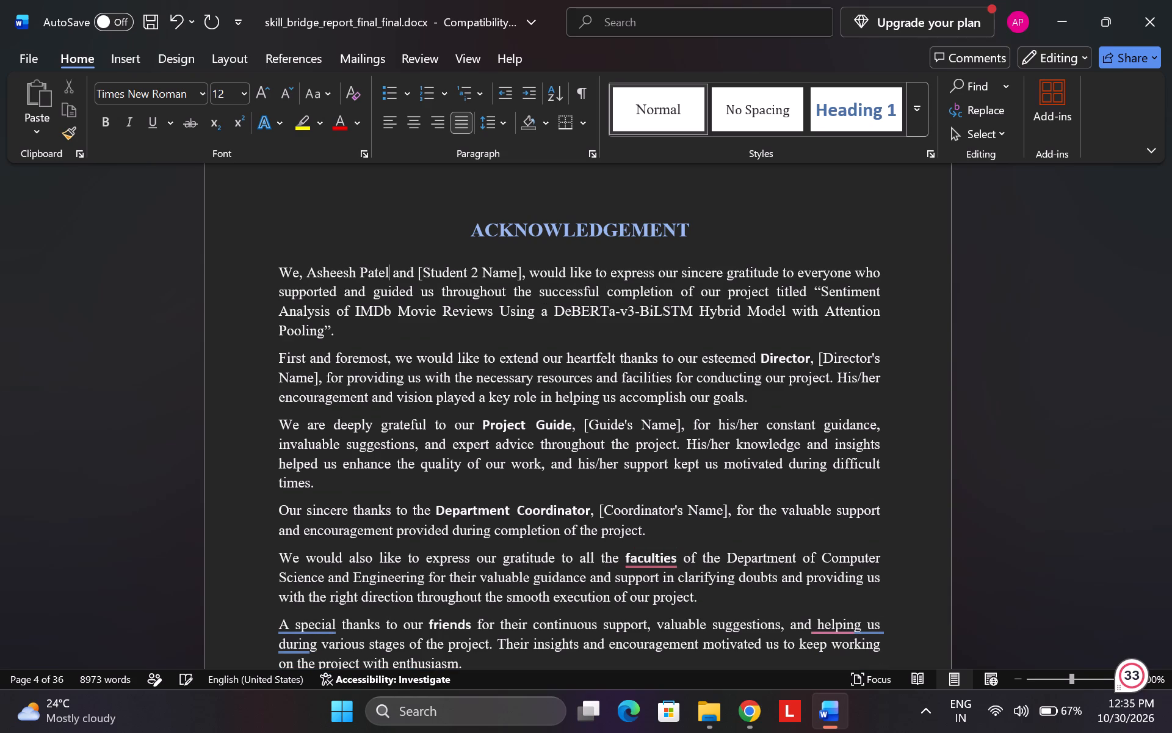
Replace the "[Student 2 Name]" placeholder in the Acknowledgement's opening sentence with the second student's name from the Declaration page.
left_click(521, 272)
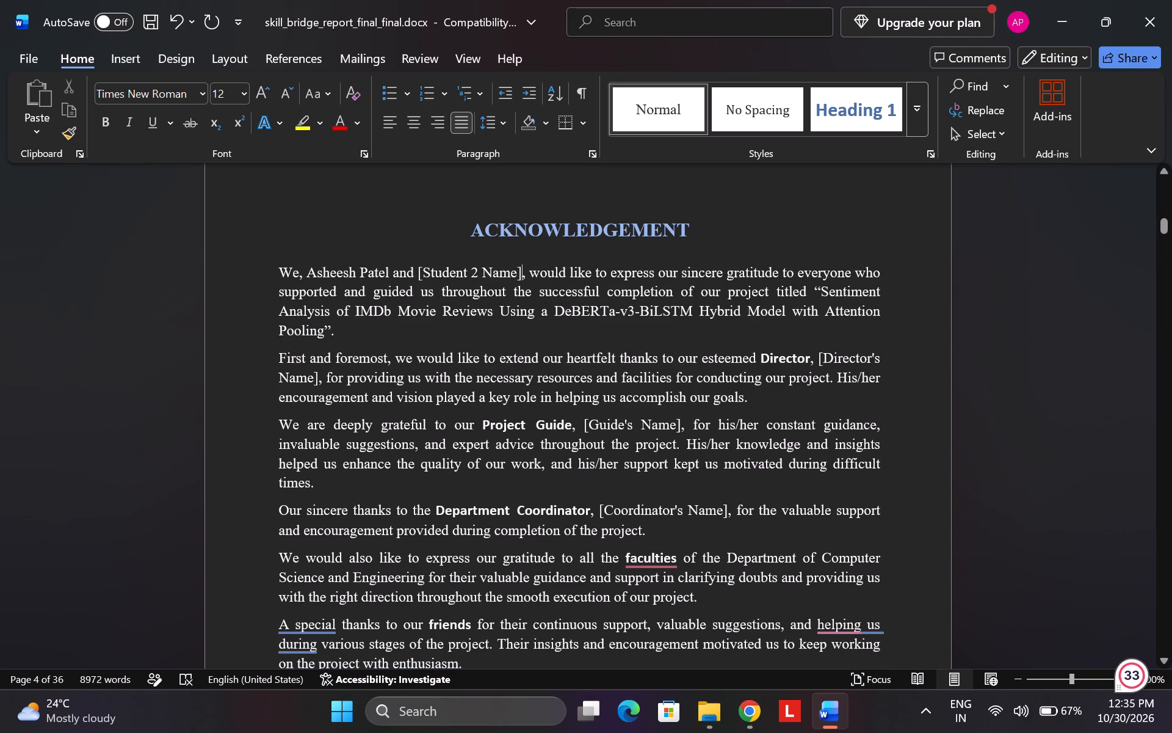
key("BackSpace")
key("BackSpace")
key("BackSpace")
key("BackSpace")
key("BackSpace")
key("BackSpace")
key("BackSpace")
key("BackSpace")
key("BackSpace")
key("BackSpace")
key("BackSpace")
key("BackSpace")
key("BackSpace")
key("BackSpace")
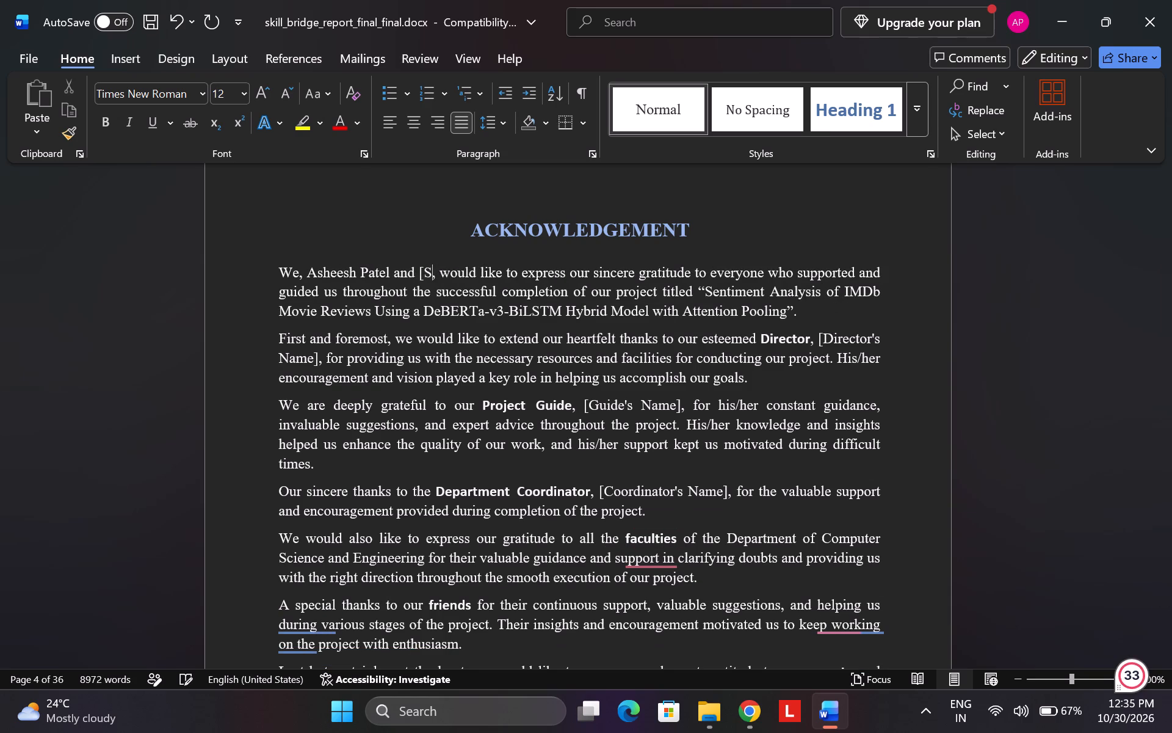
key("BackSpace")
key("BackSpace")
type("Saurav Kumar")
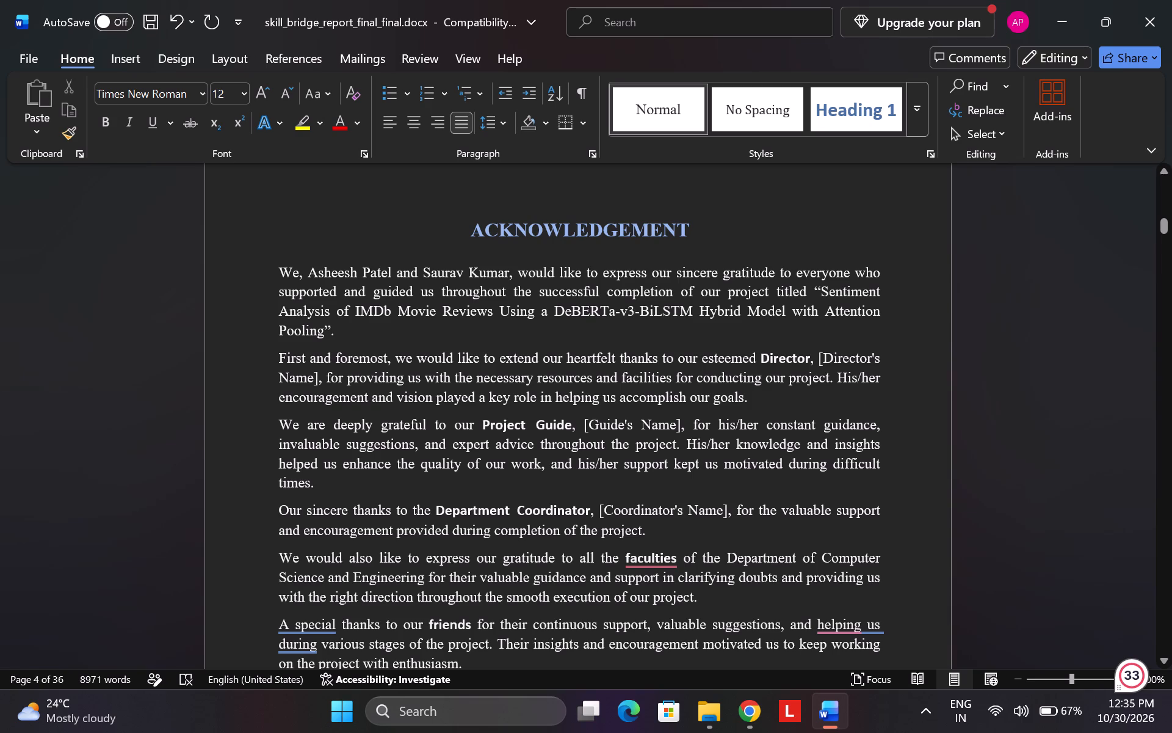
Read through the rest of the Acknowledgement, from the Director's paragraph to the closing signature lines, for placeholders still needing details.
left_click(320, 380)
scroll(477, 465, "down", 1)
scroll(562, 488, "down", 1)
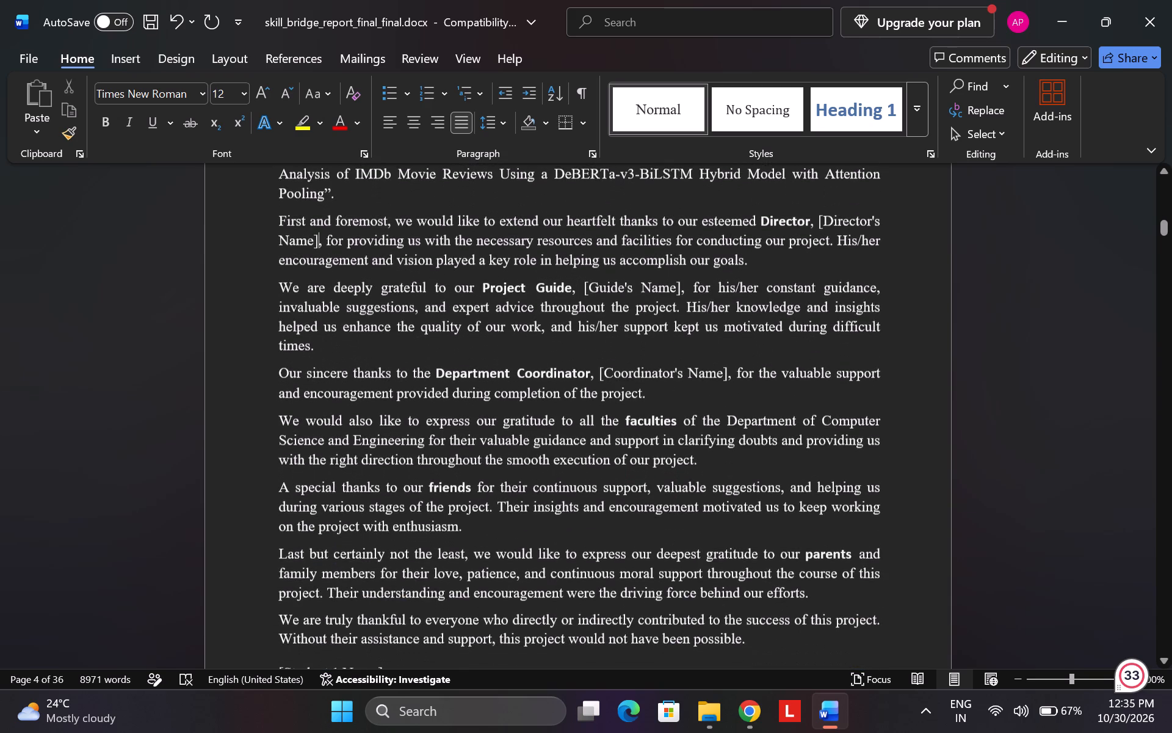
scroll(630, 483, "down", 1)
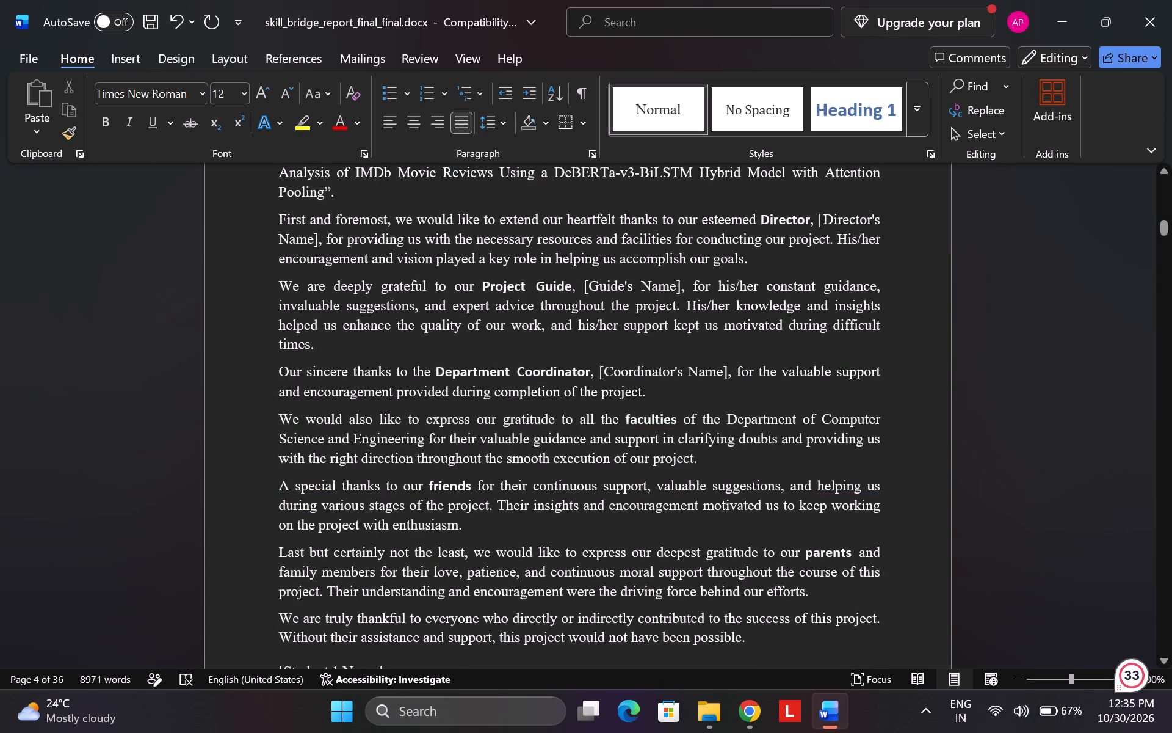
scroll(630, 483, "down", 1)
scroll(559, 497, "down", 2)
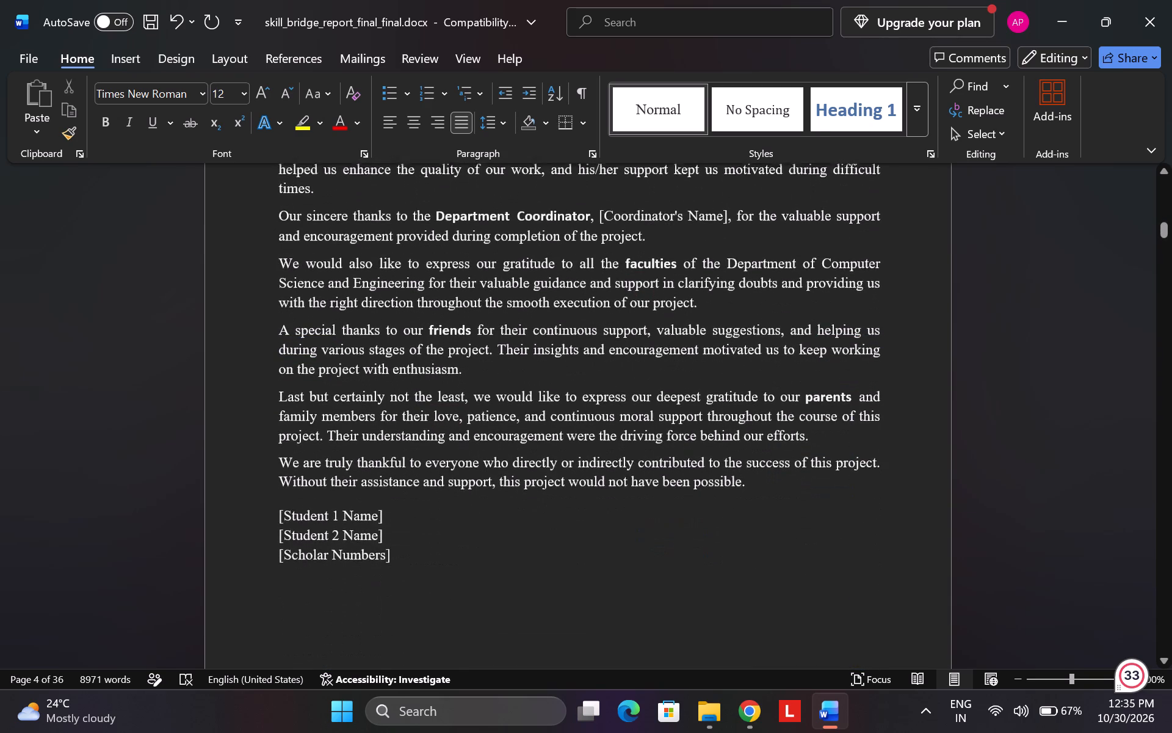
scroll(559, 497, "down", 1)
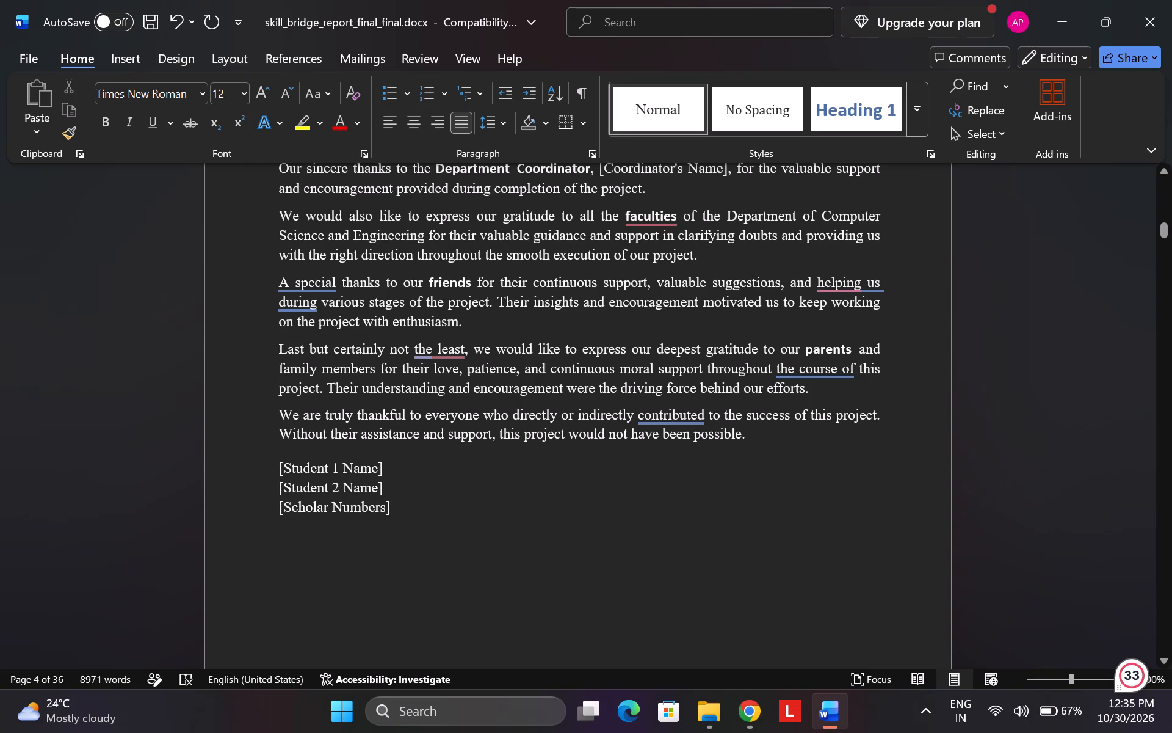
scroll(403, 490, "right", 1)
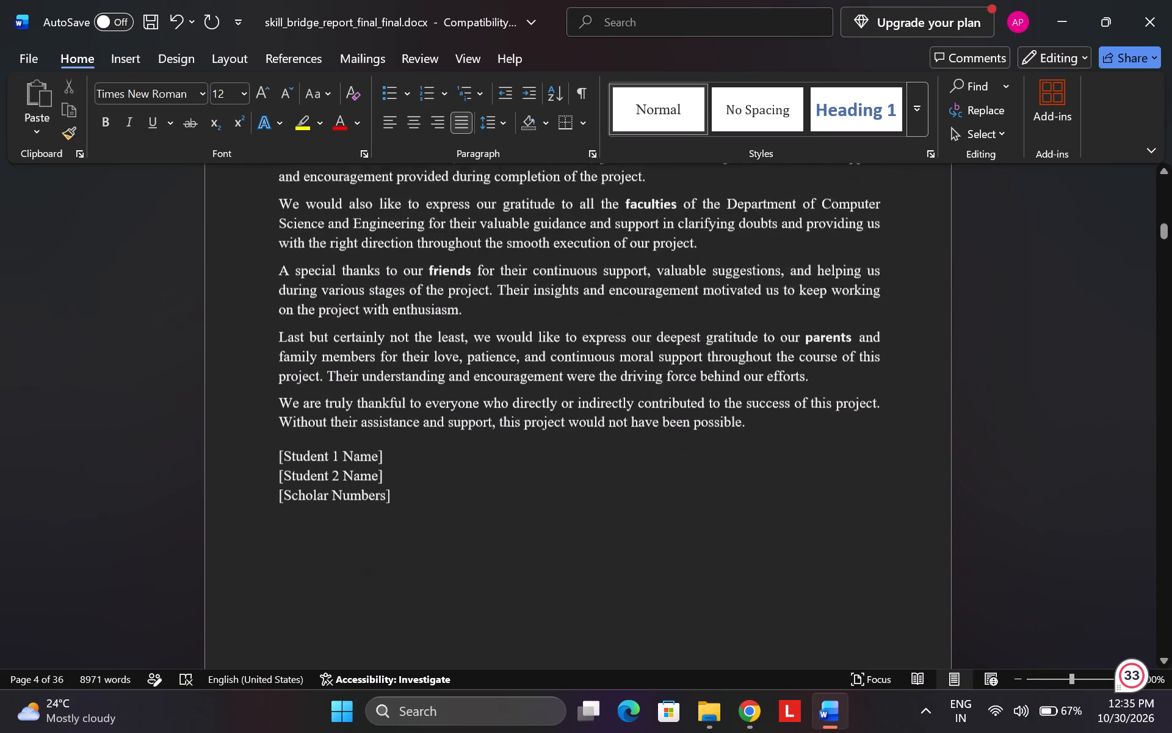
Look through the Area of Work, Table of Contents and List of Figures pages for placeholders, then return to the Acknowledgement's closing signature lines.
scroll(403, 490, "down", 1)
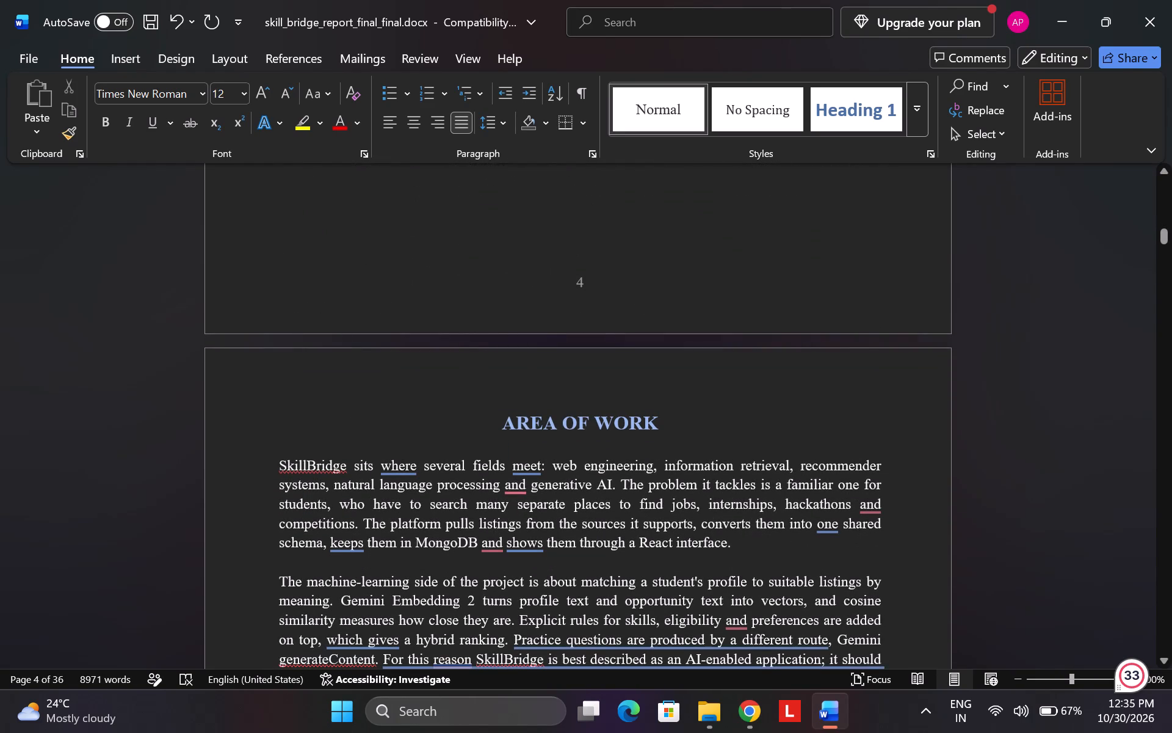
scroll(461, 497, "down", 1)
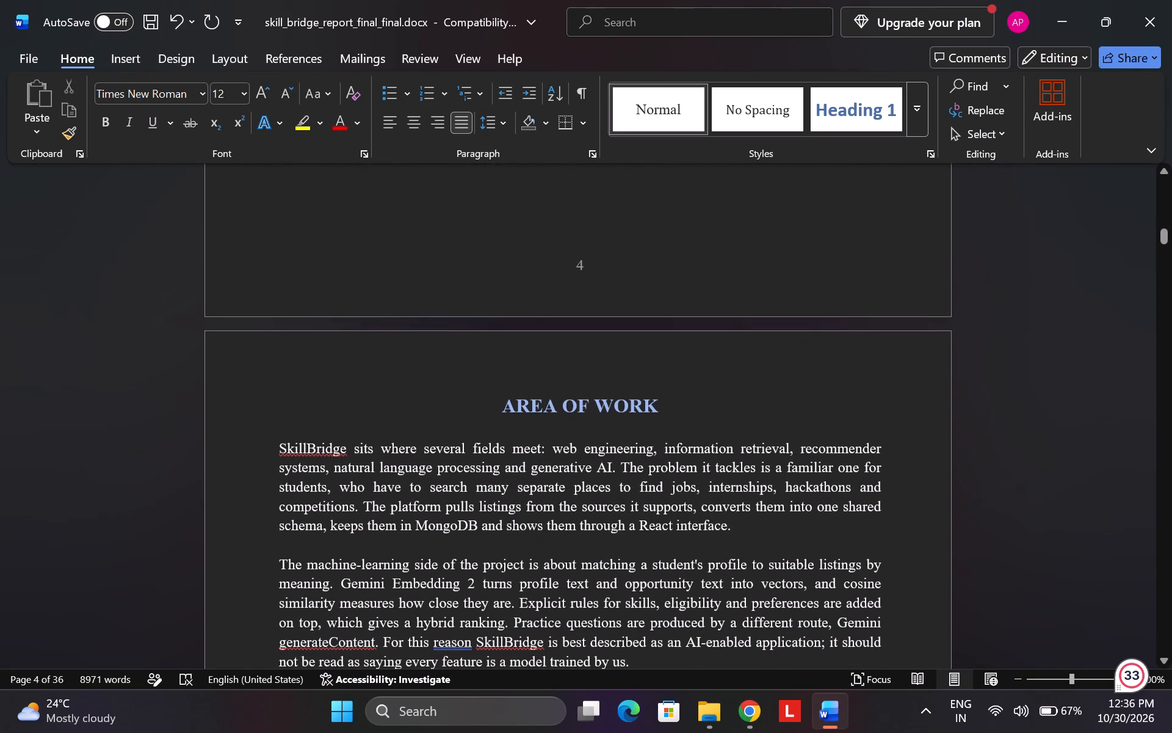
scroll(529, 504, "down", 1)
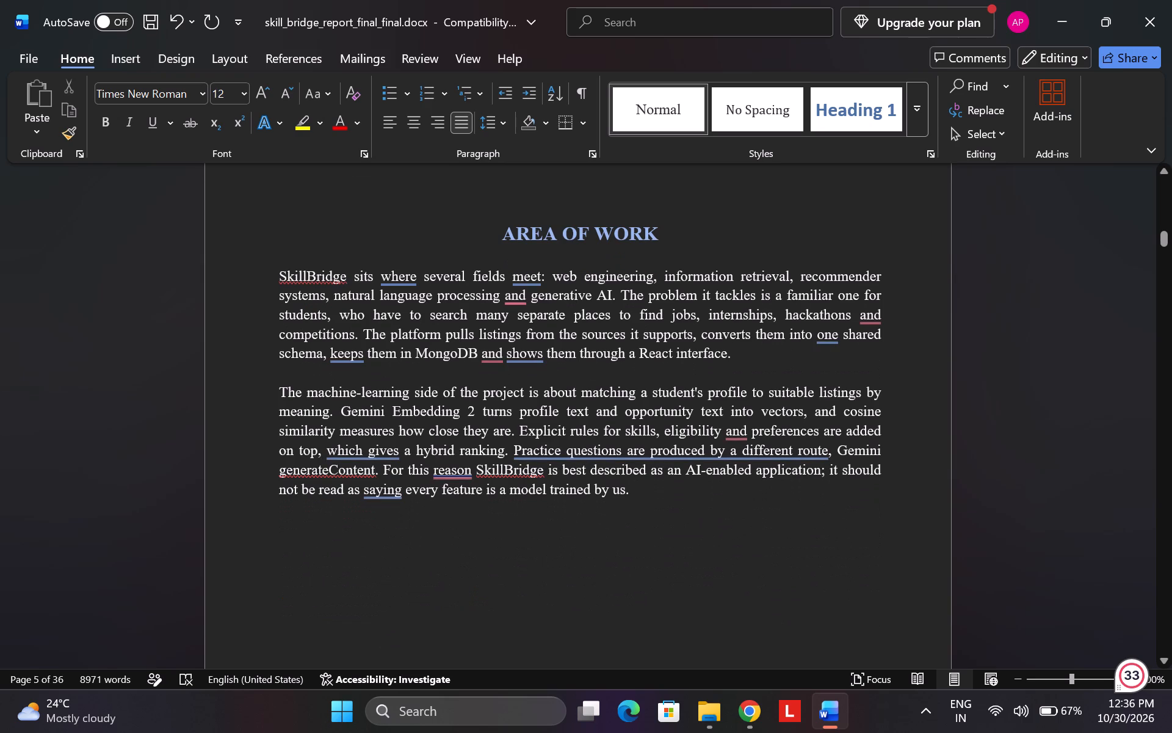
scroll(555, 518, "down", 2)
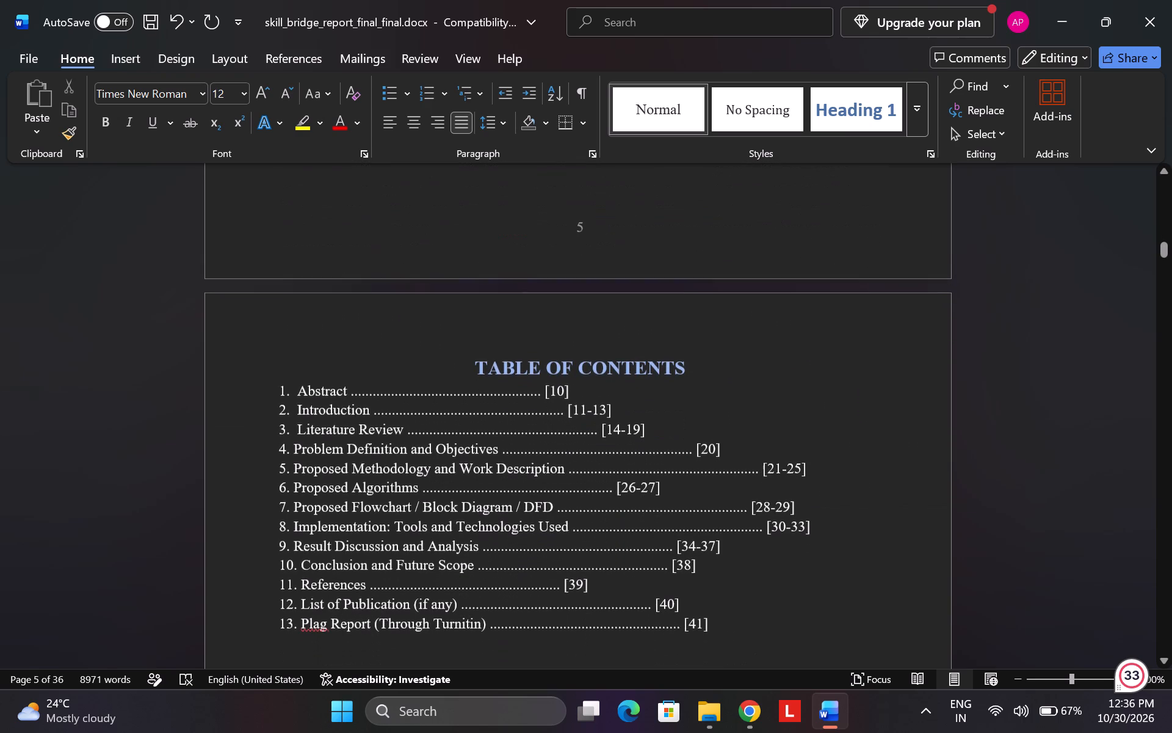
scroll(555, 518, "down", 1)
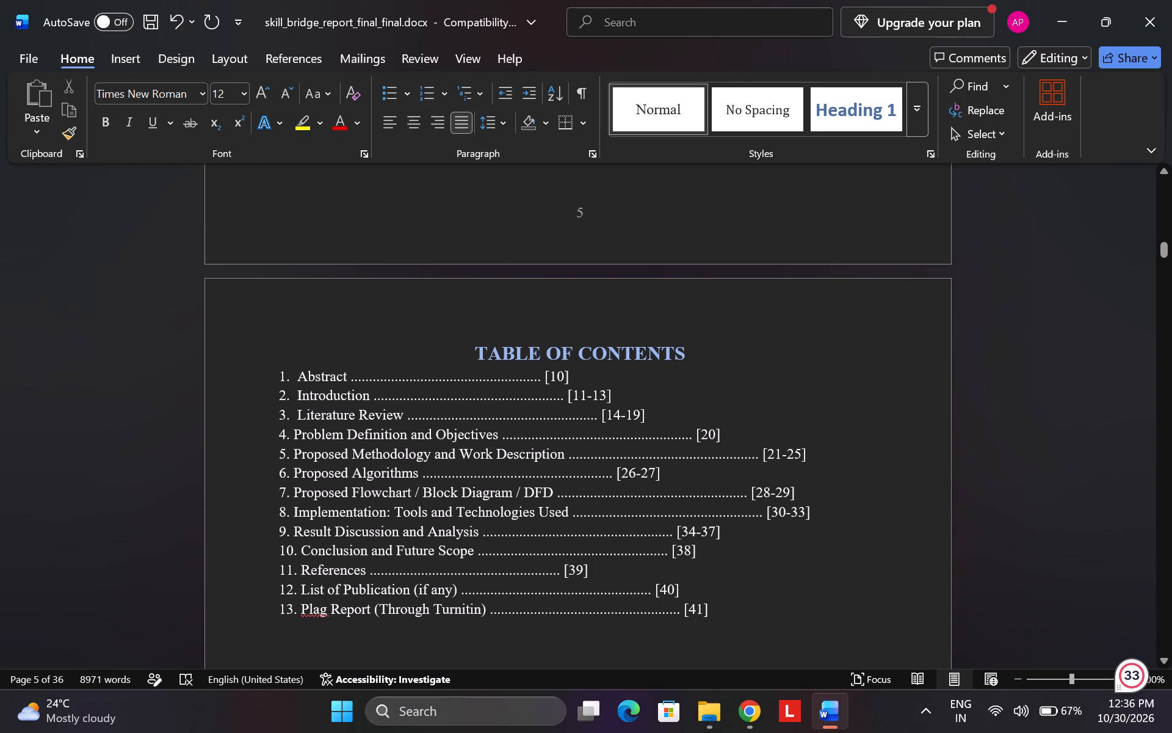
scroll(665, 403, "down", 1)
scroll(606, 470, "down", 2)
scroll(606, 470, "up", 1)
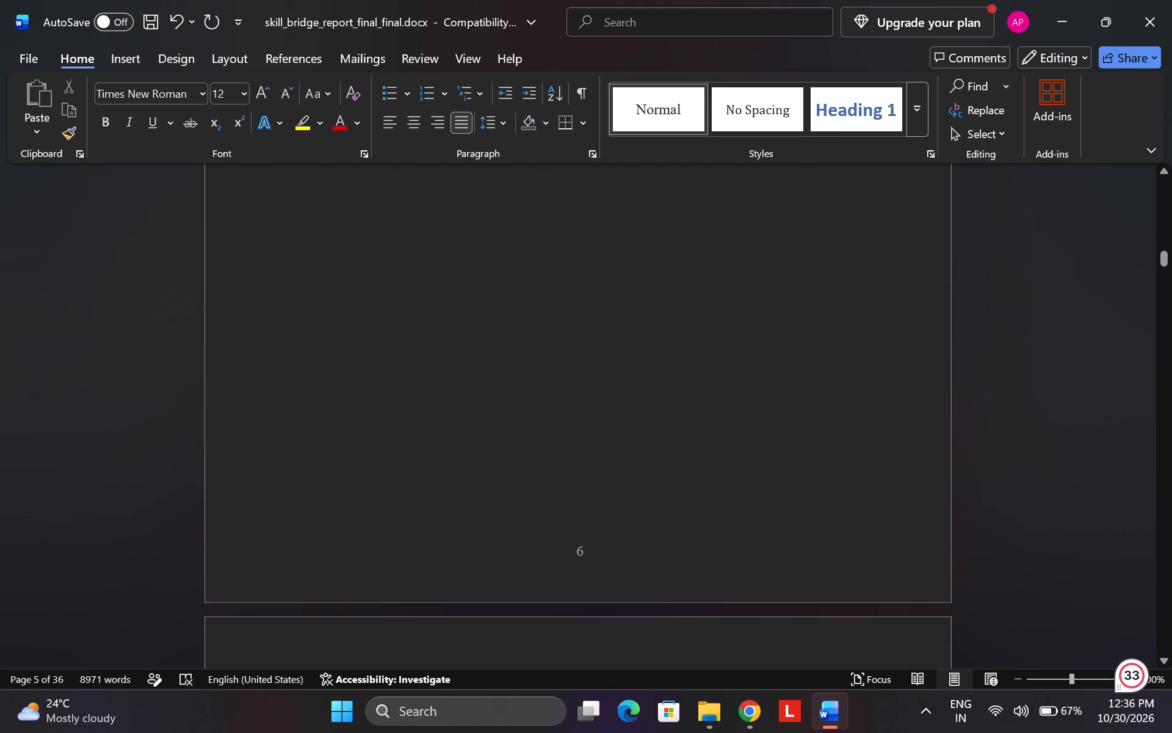
scroll(606, 470, "up", 1)
scroll(606, 470, "down", 3)
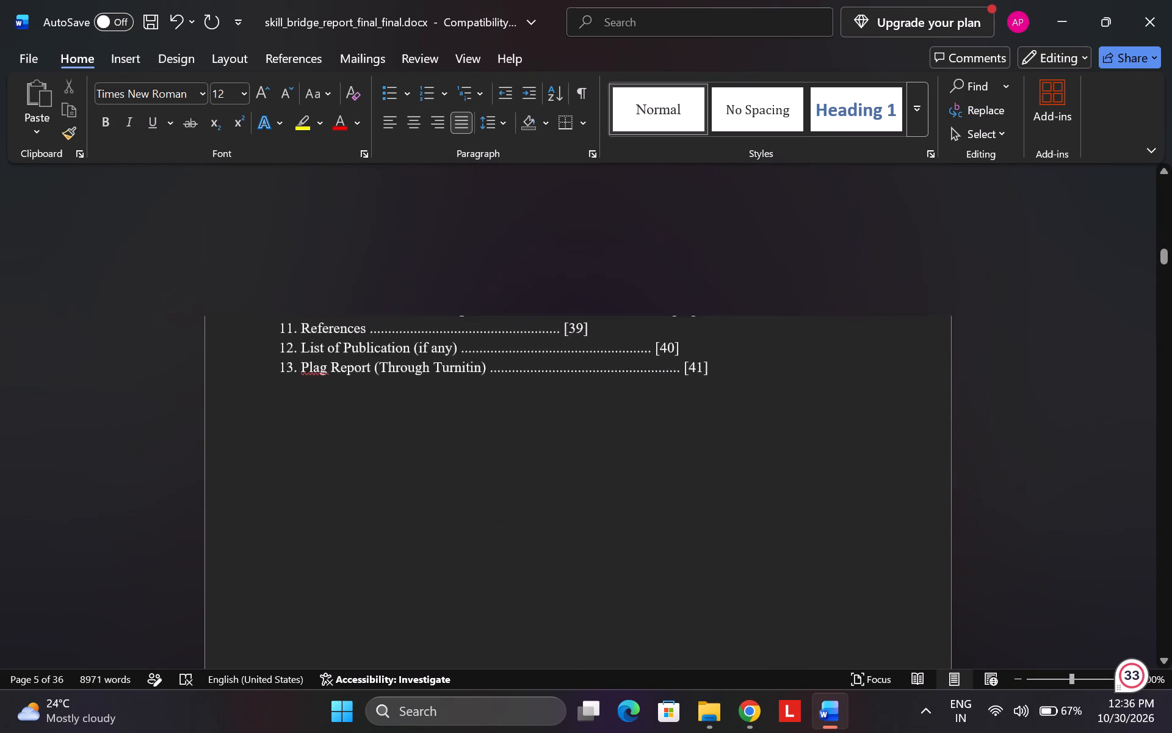
scroll(606, 470, "down", 2)
scroll(606, 470, "up", 3)
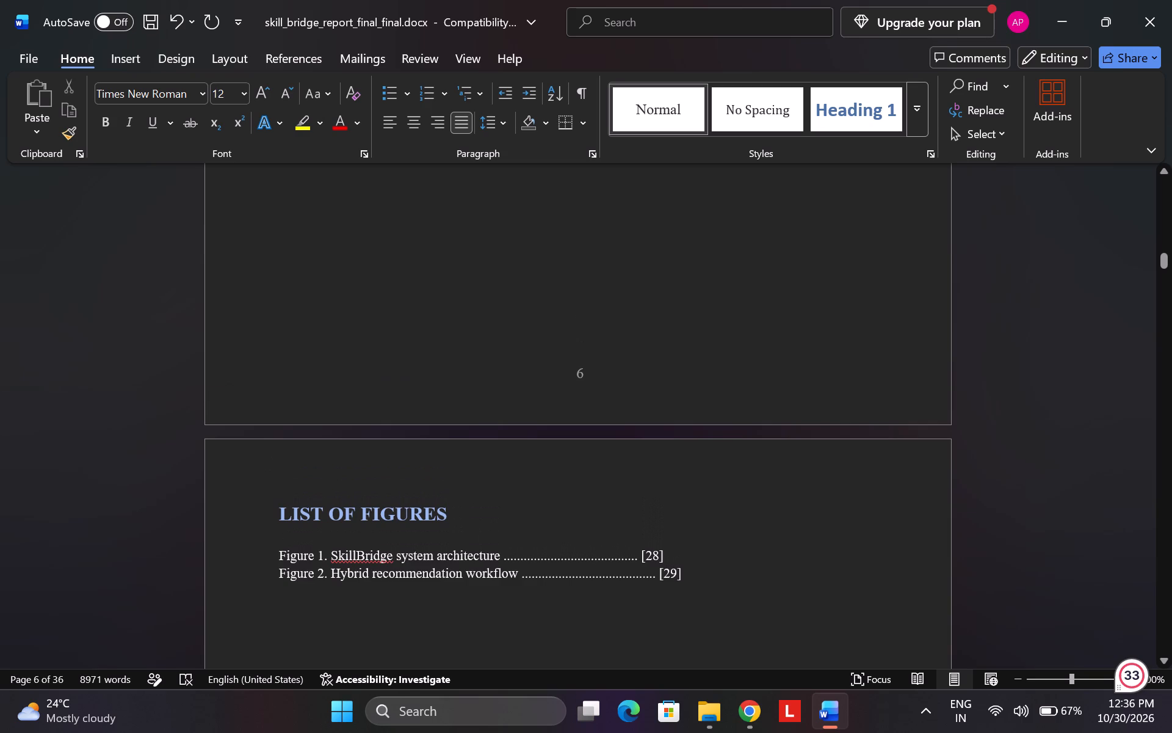
scroll(606, 470, "up", 3)
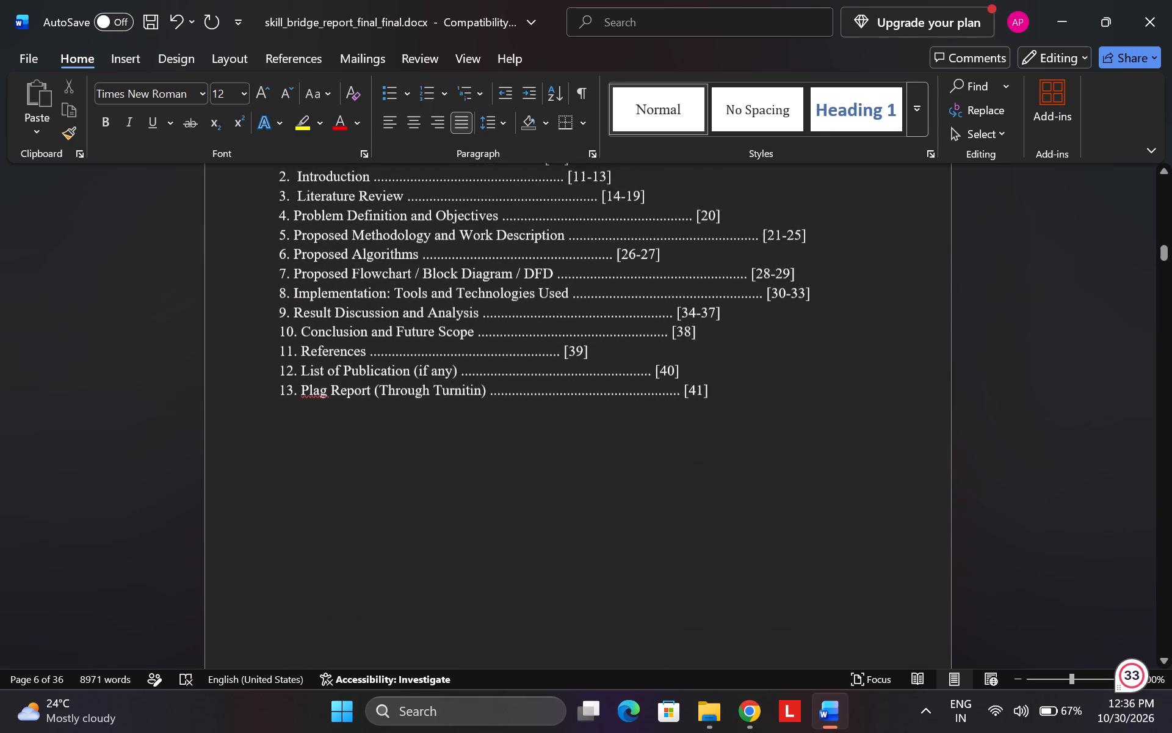
scroll(606, 470, "up", 2)
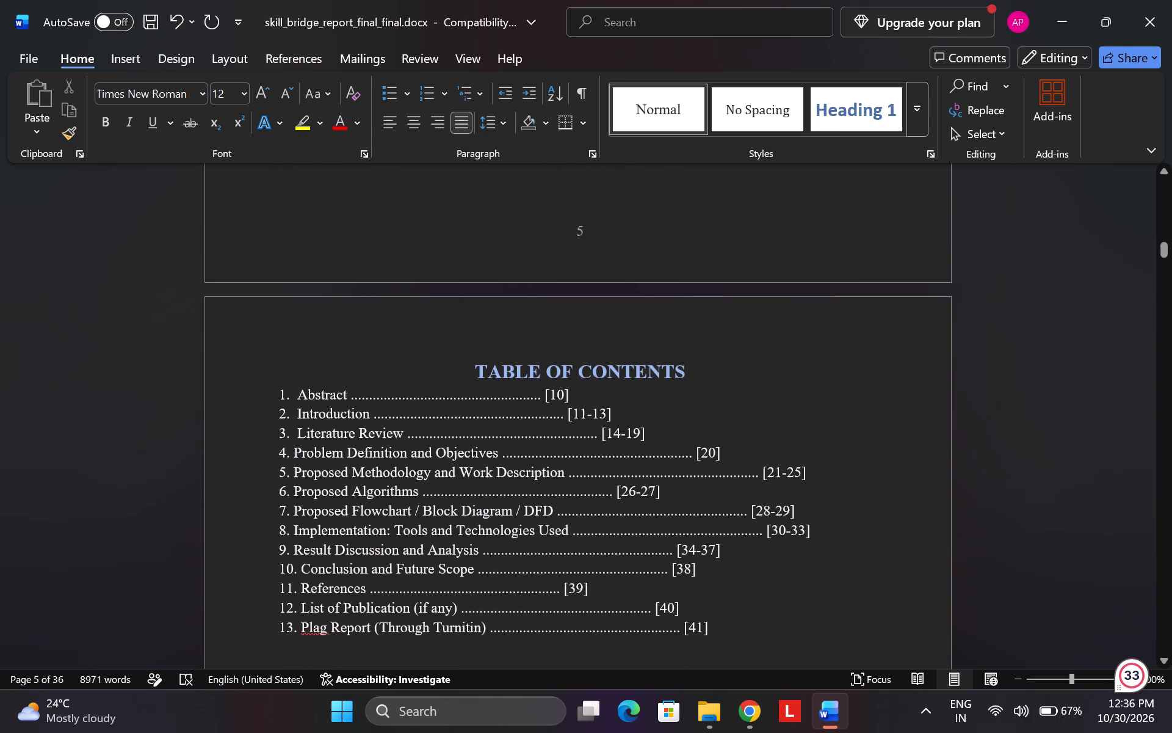
scroll(454, 296, "up", 2)
scroll(525, 366, "up", 1)
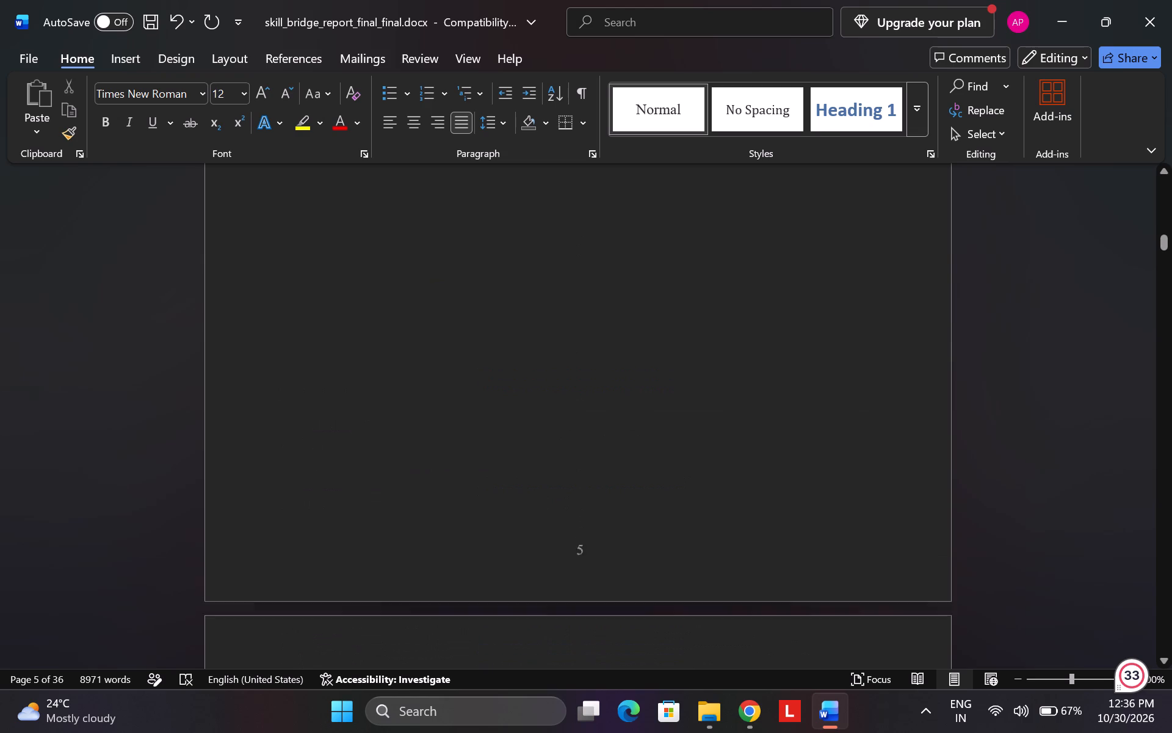
scroll(525, 366, "up", 4)
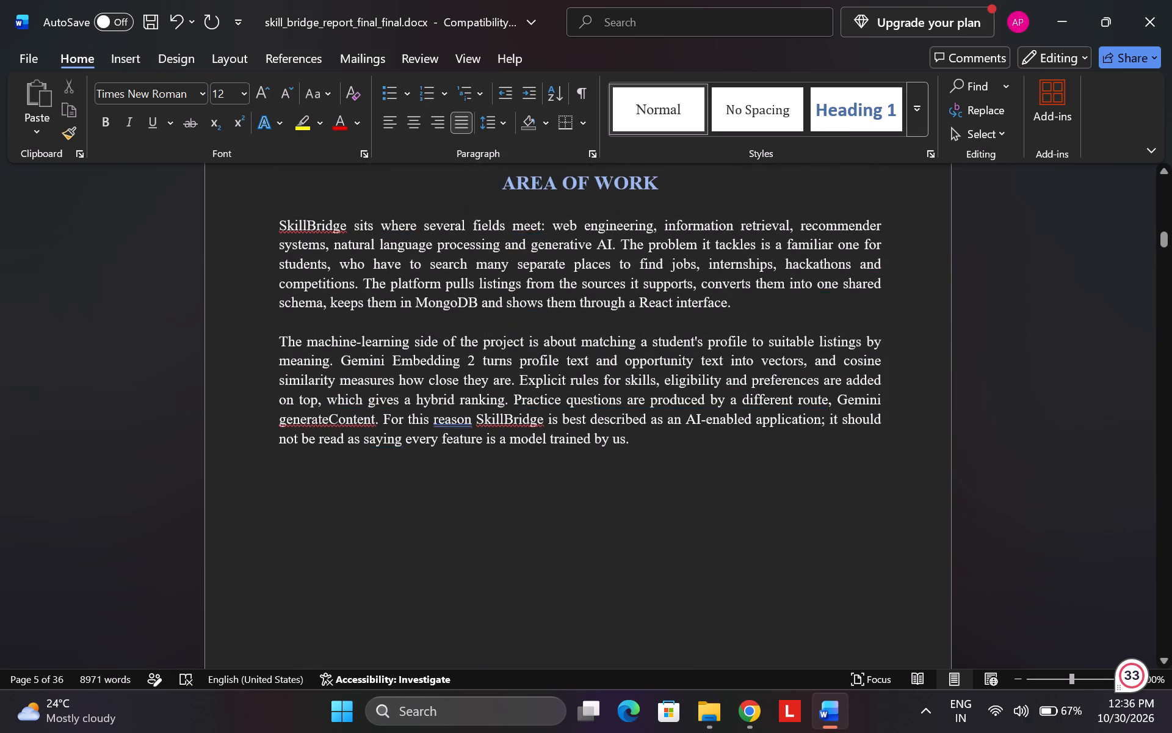
scroll(525, 366, "up", 2)
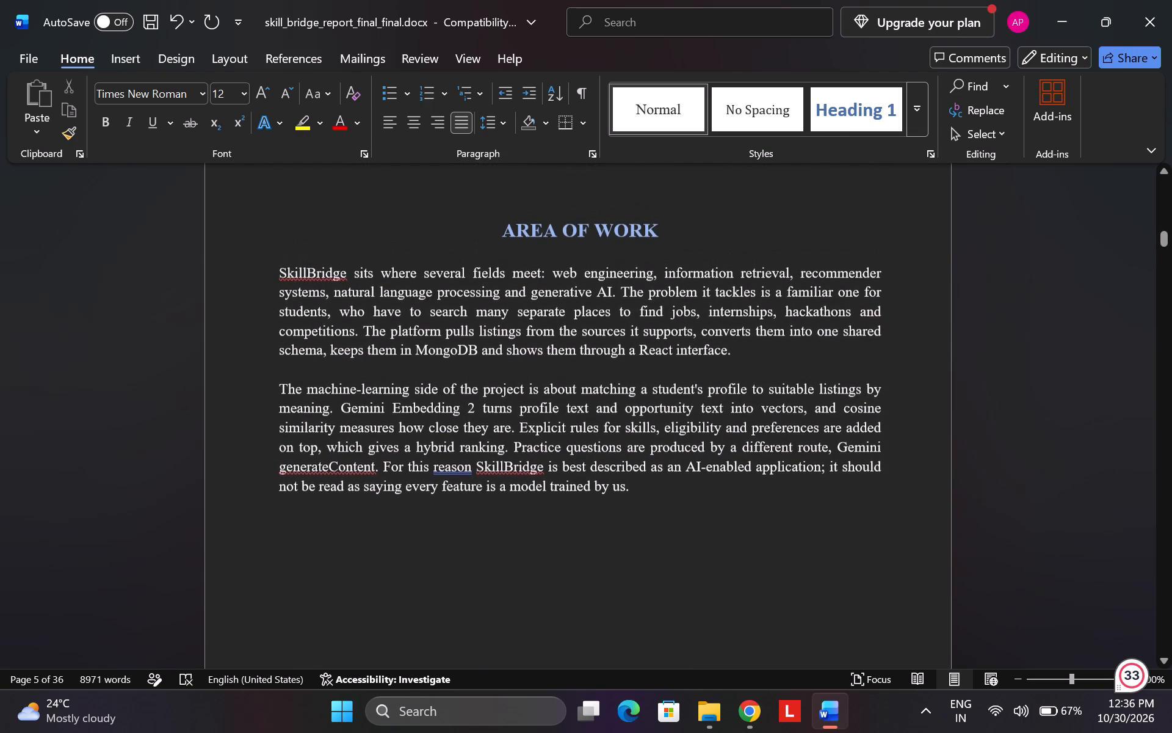
scroll(525, 366, "up", 2)
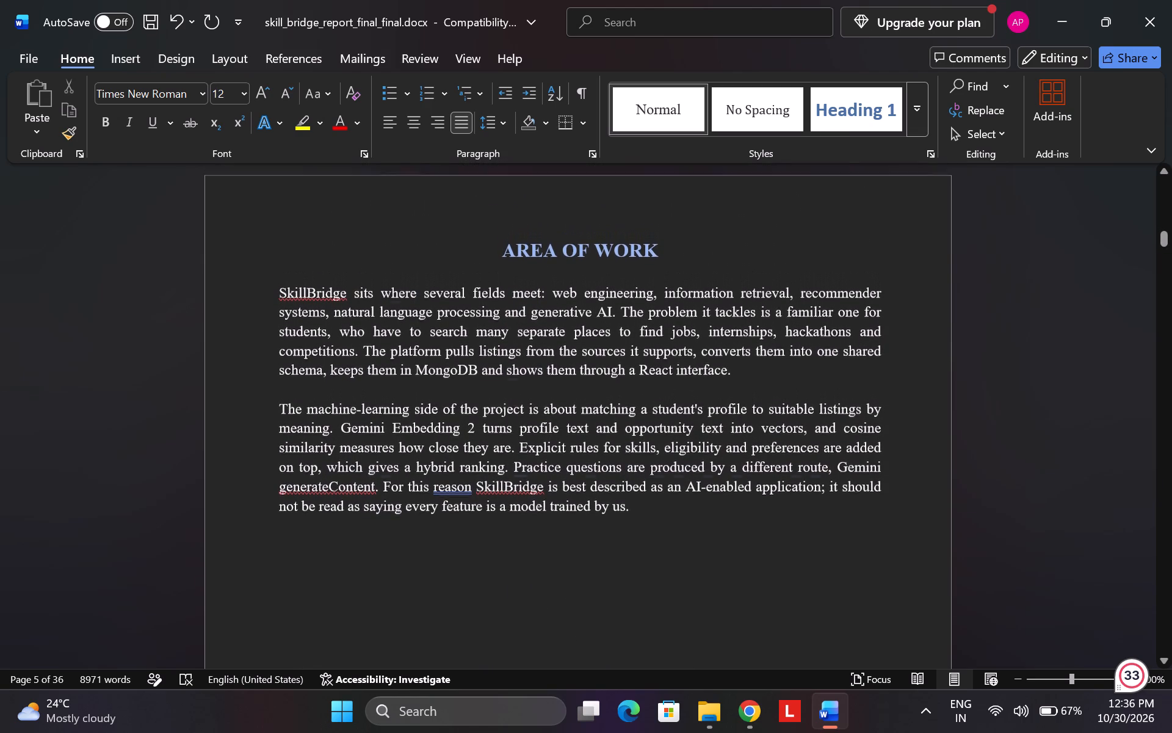
scroll(525, 366, "up", 3)
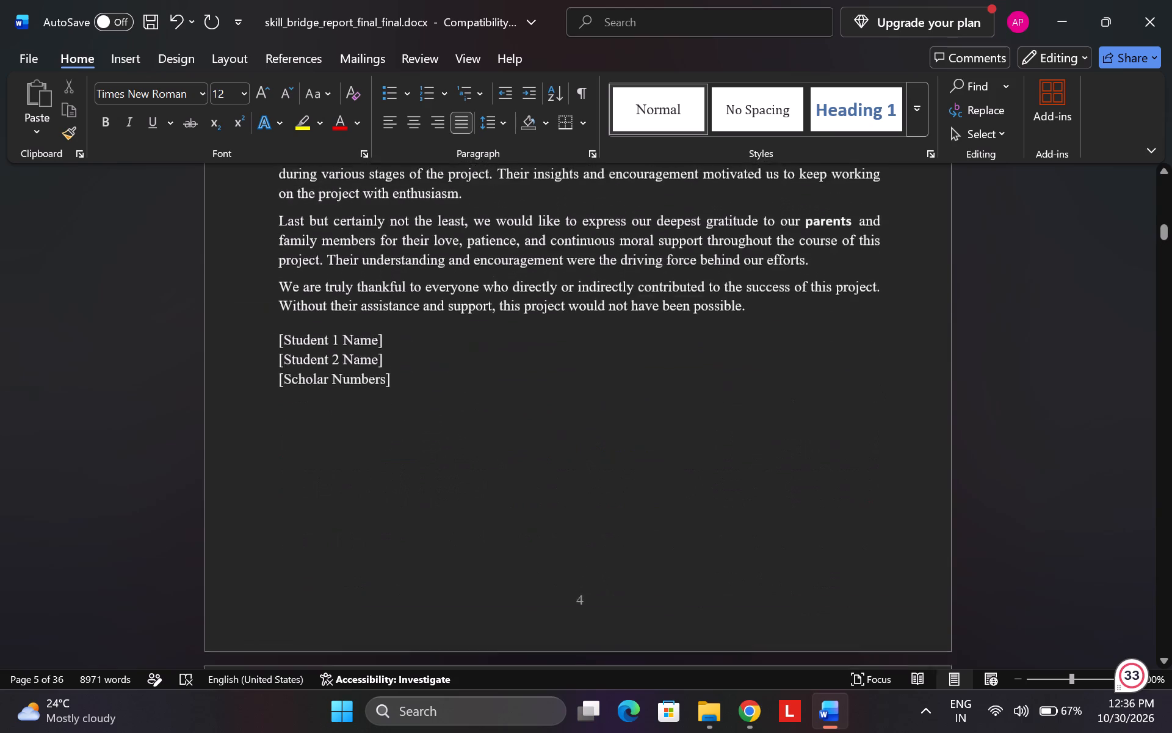
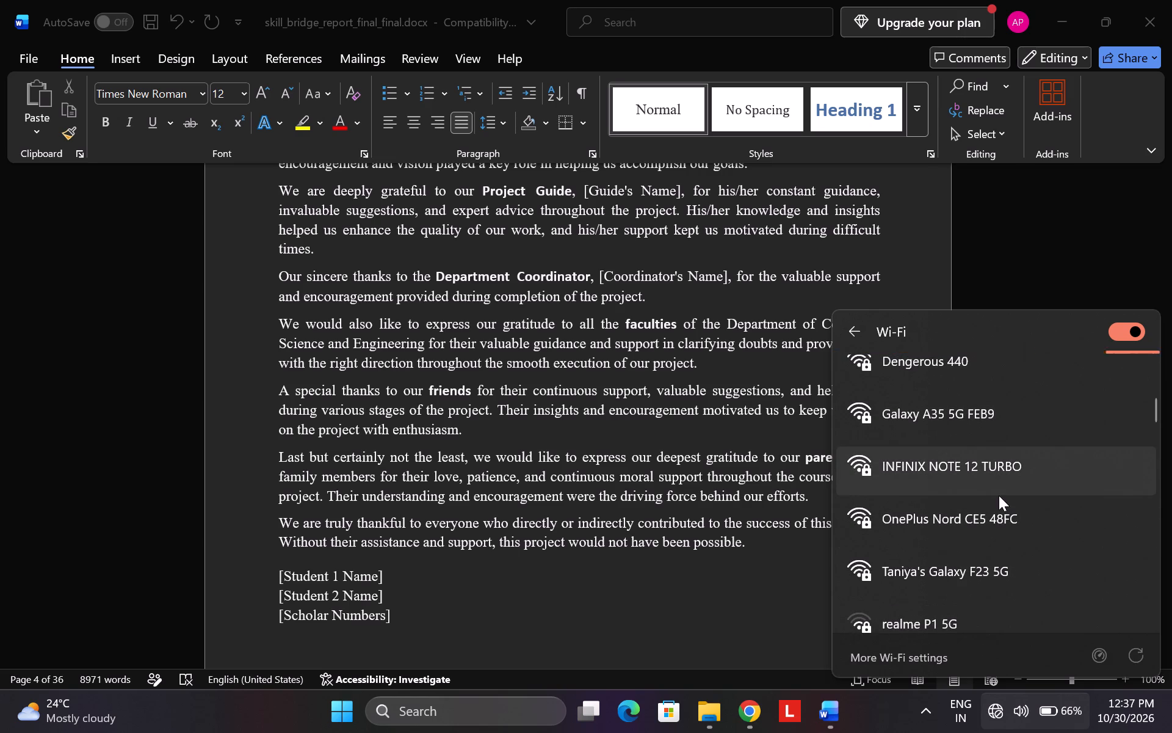
Search through the available Wi-Fi networks for the SAURAV 5528 hotspot, refreshing the network list along the way.
scroll(967, 485, "up", 3)
scroll(967, 485, "down", 2)
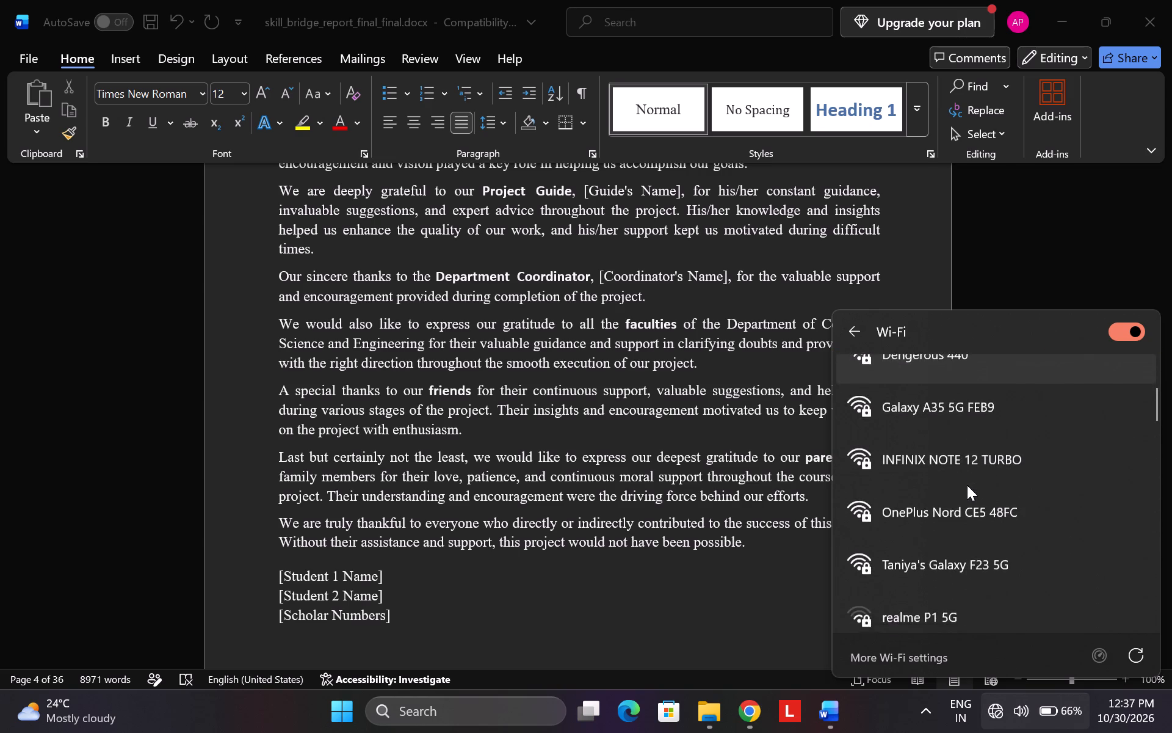
scroll(967, 485, "down", 3)
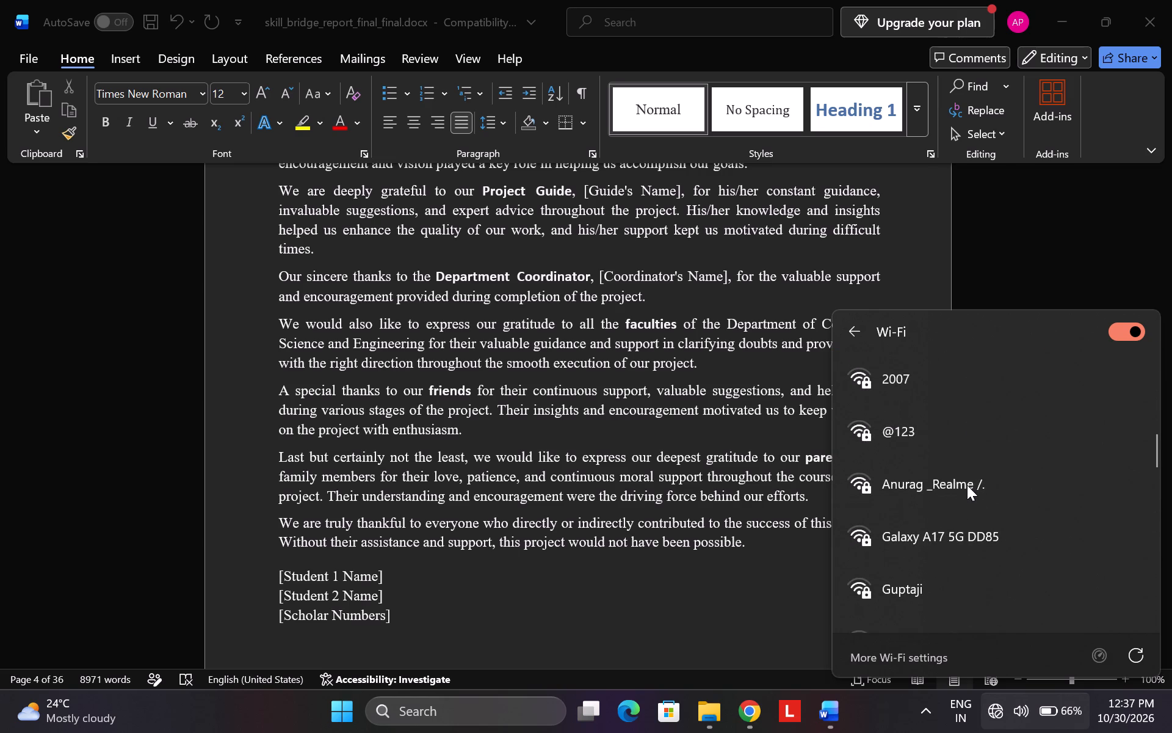
scroll(967, 485, "down", 1)
left_click(1142, 660)
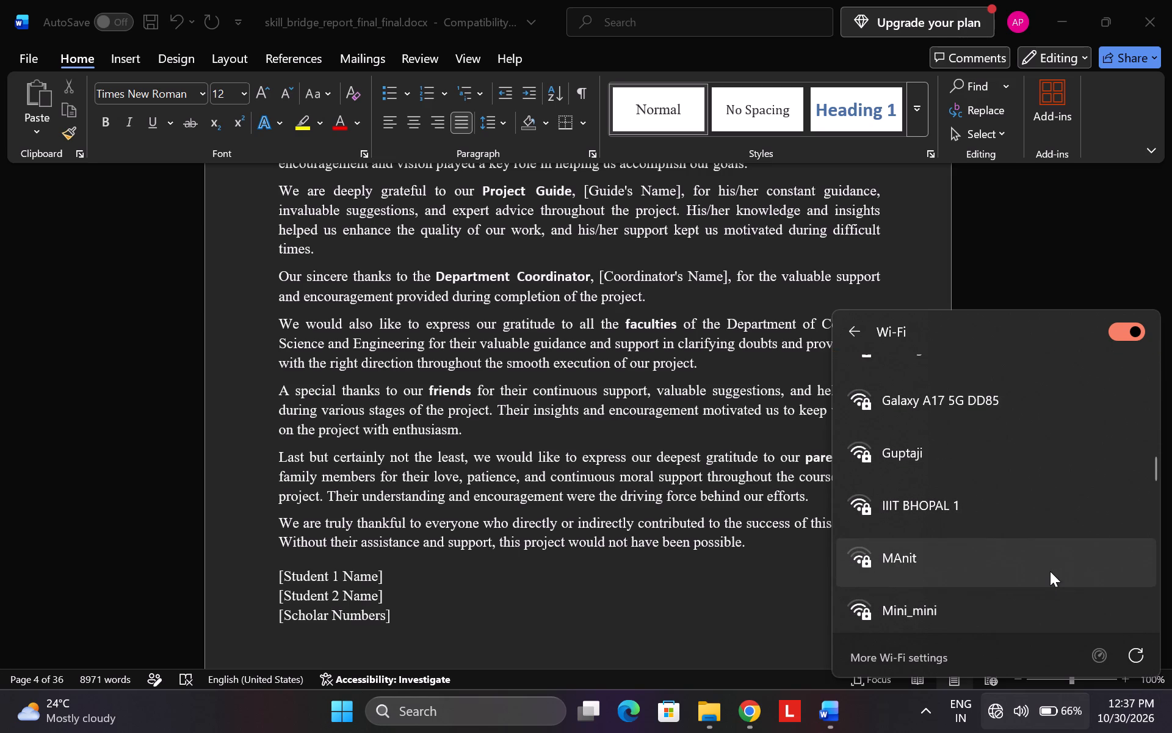
scroll(997, 503, "up", 4)
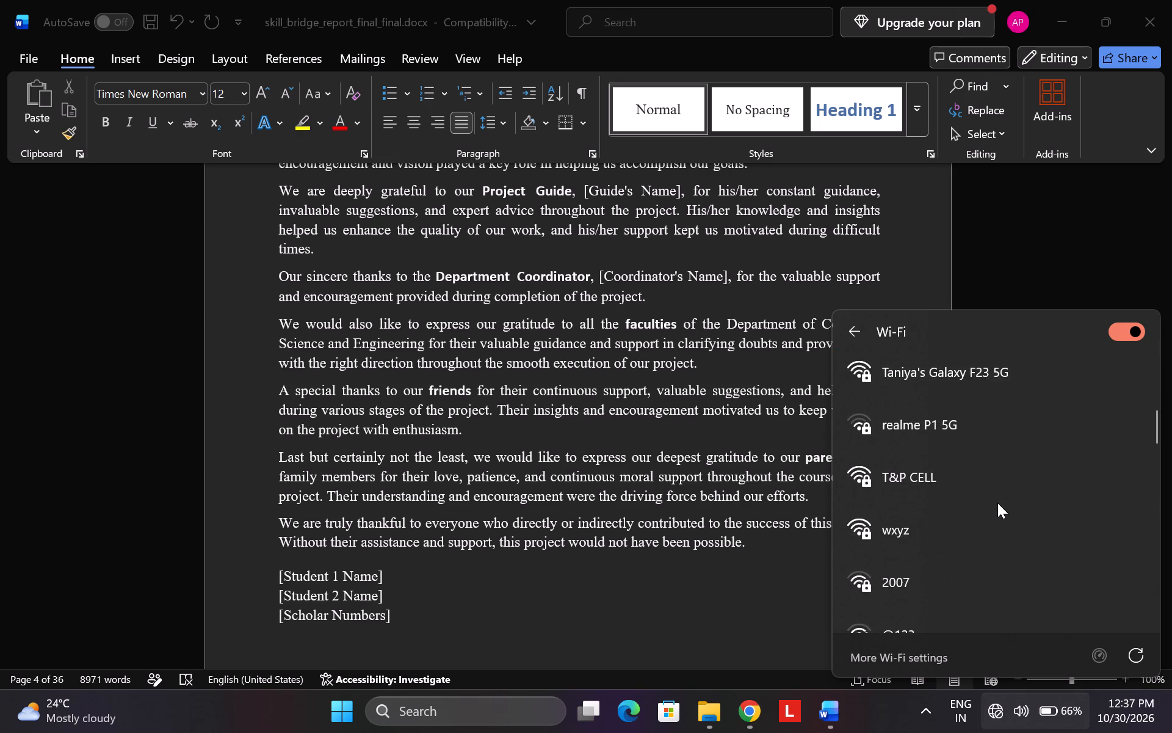
scroll(997, 503, "up", 2)
scroll(997, 503, "down", 2)
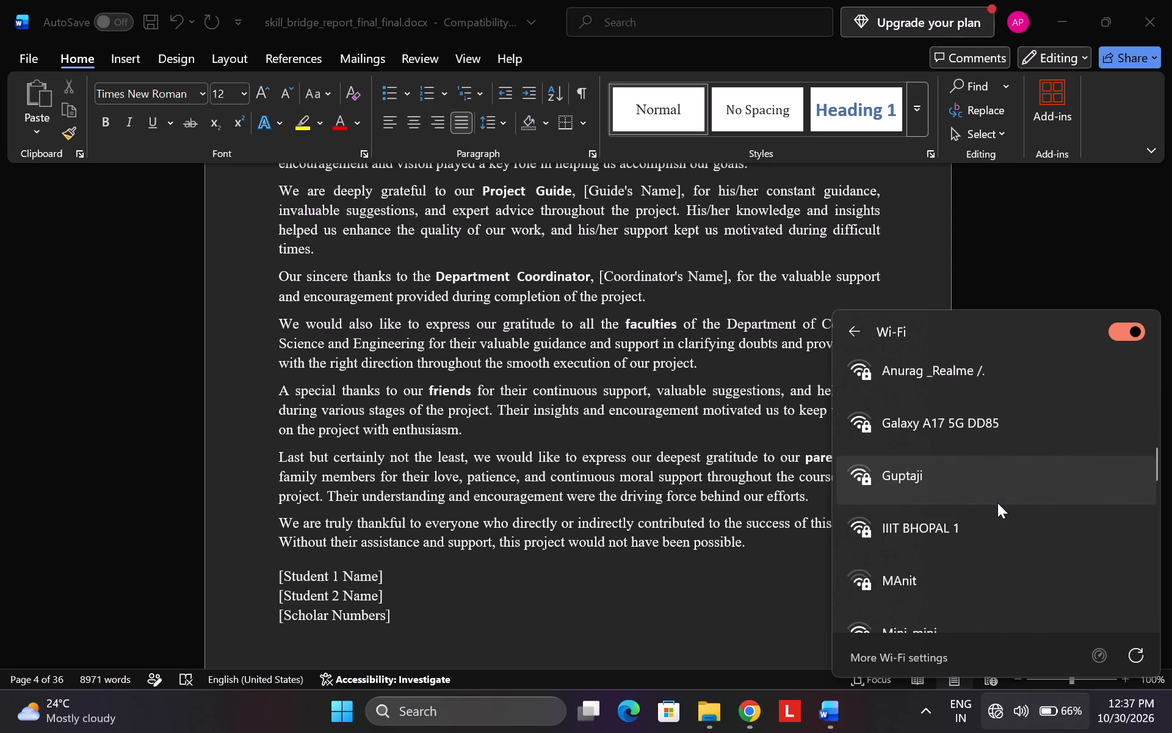
scroll(997, 503, "down", 5)
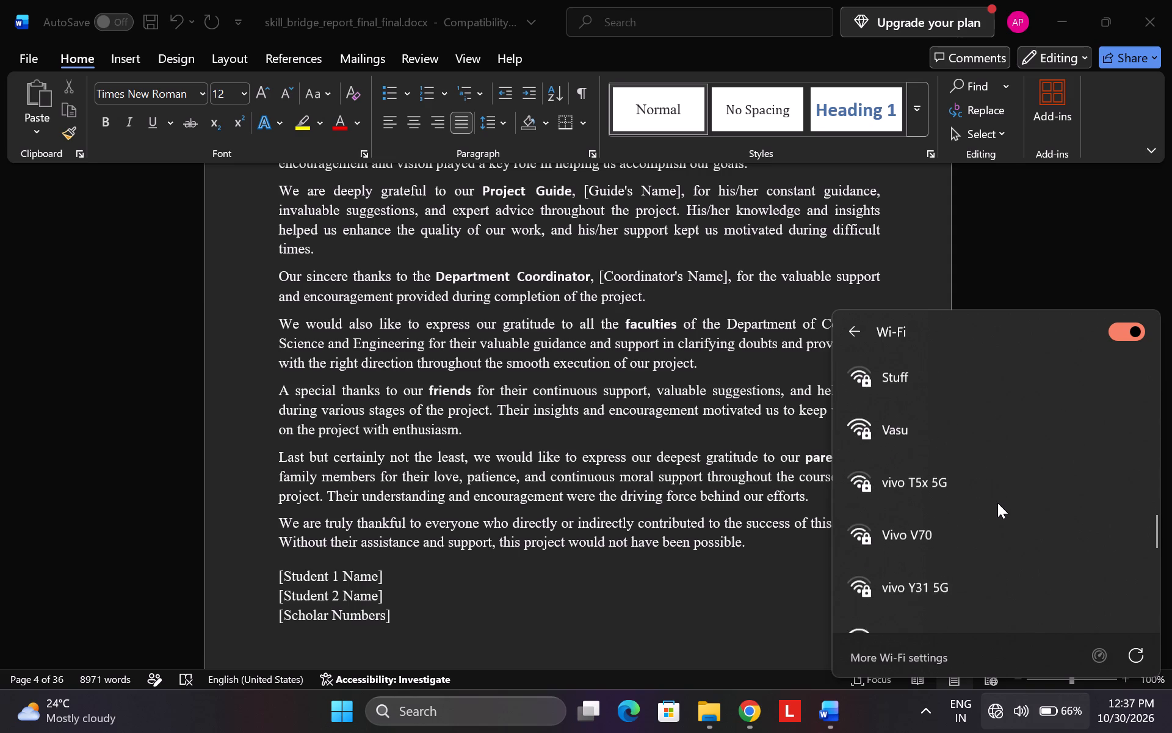
scroll(997, 503, "down", 3)
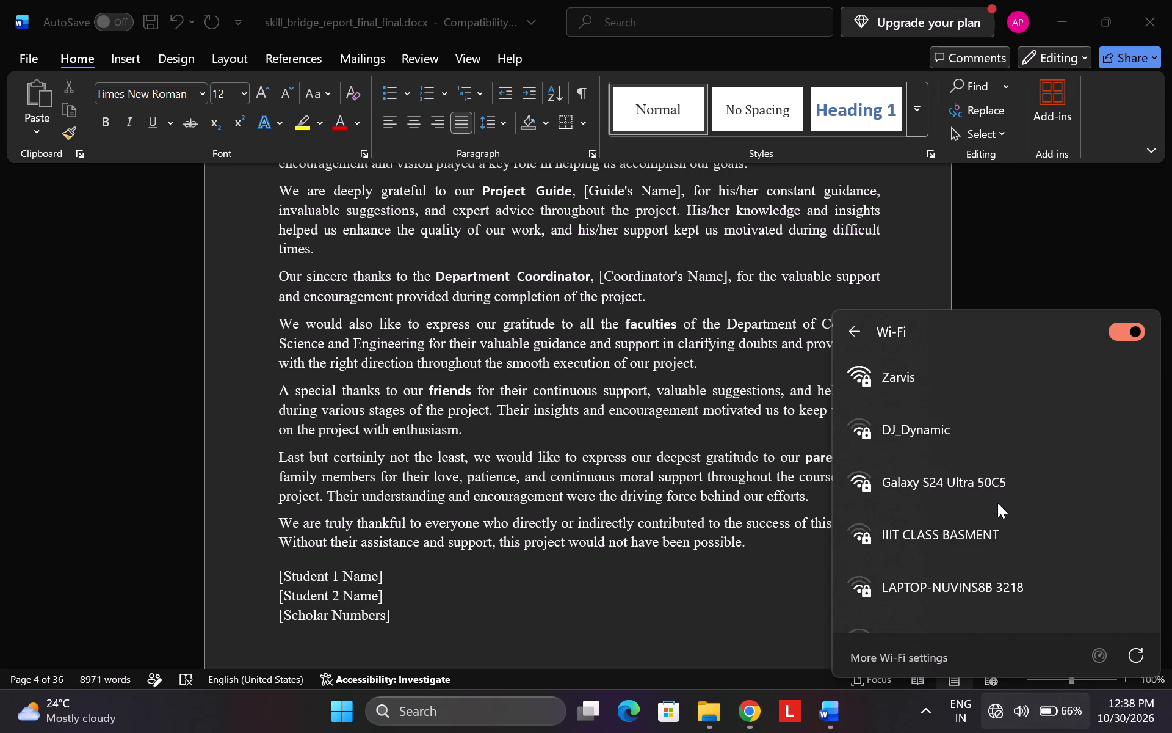
scroll(997, 503, "up", 3)
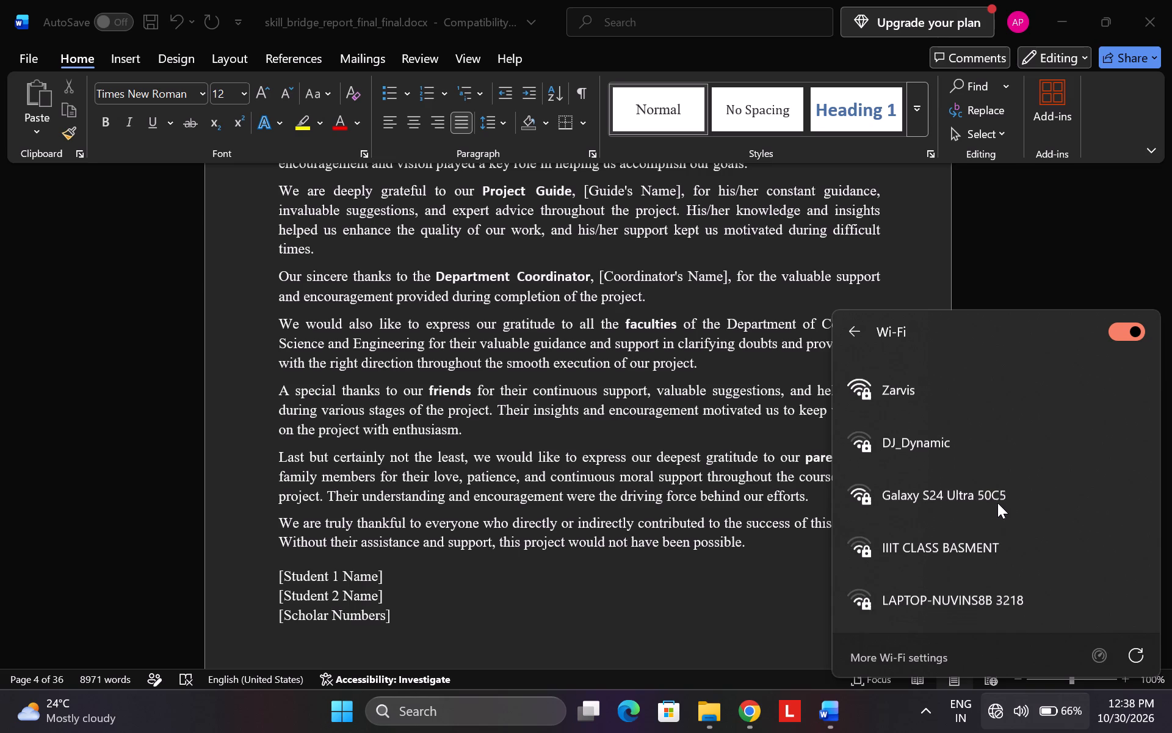
scroll(997, 503, "up", 9)
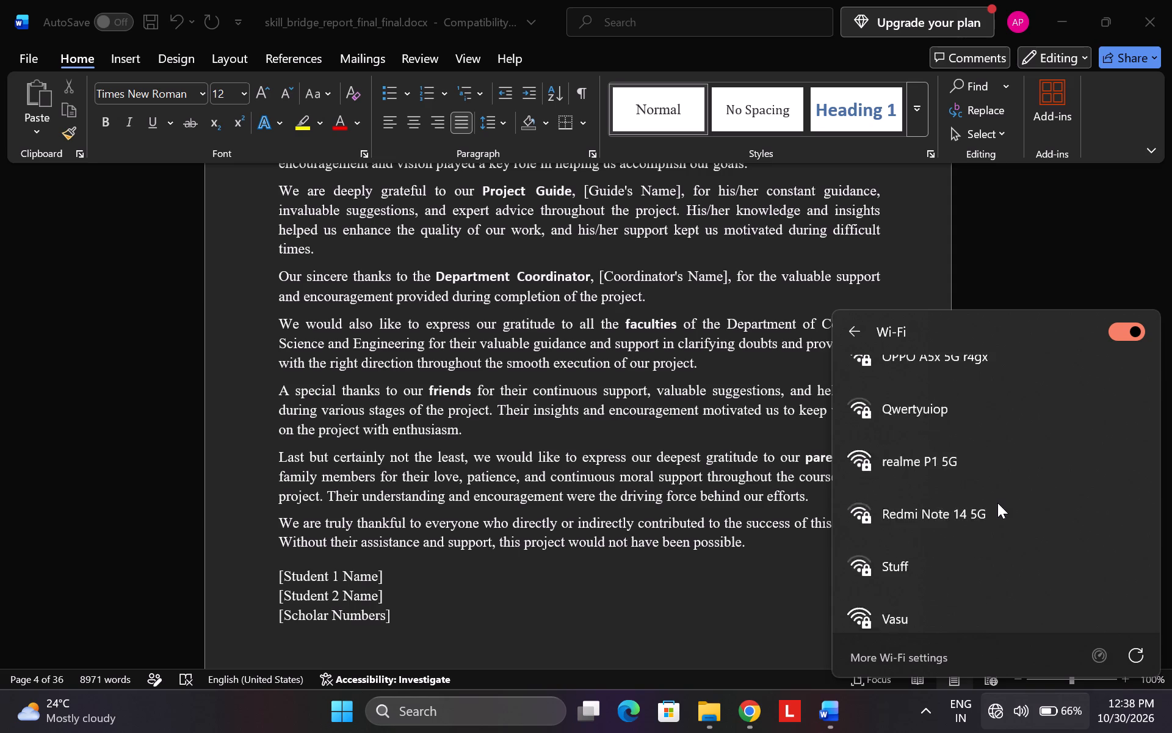
scroll(997, 503, "up", 8)
Refresh the Wi-Fi network list and connect to SAURAV 5528 with automatic connection turned off.
left_click(1137, 651)
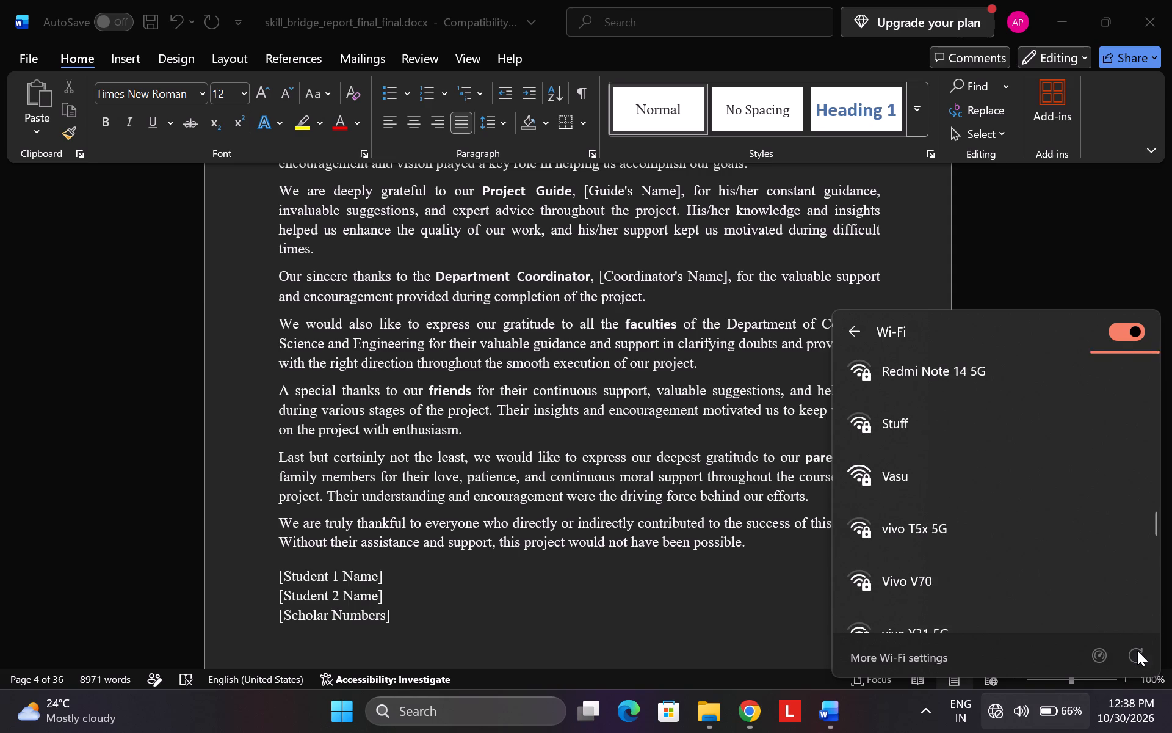
scroll(958, 472, "up", 2)
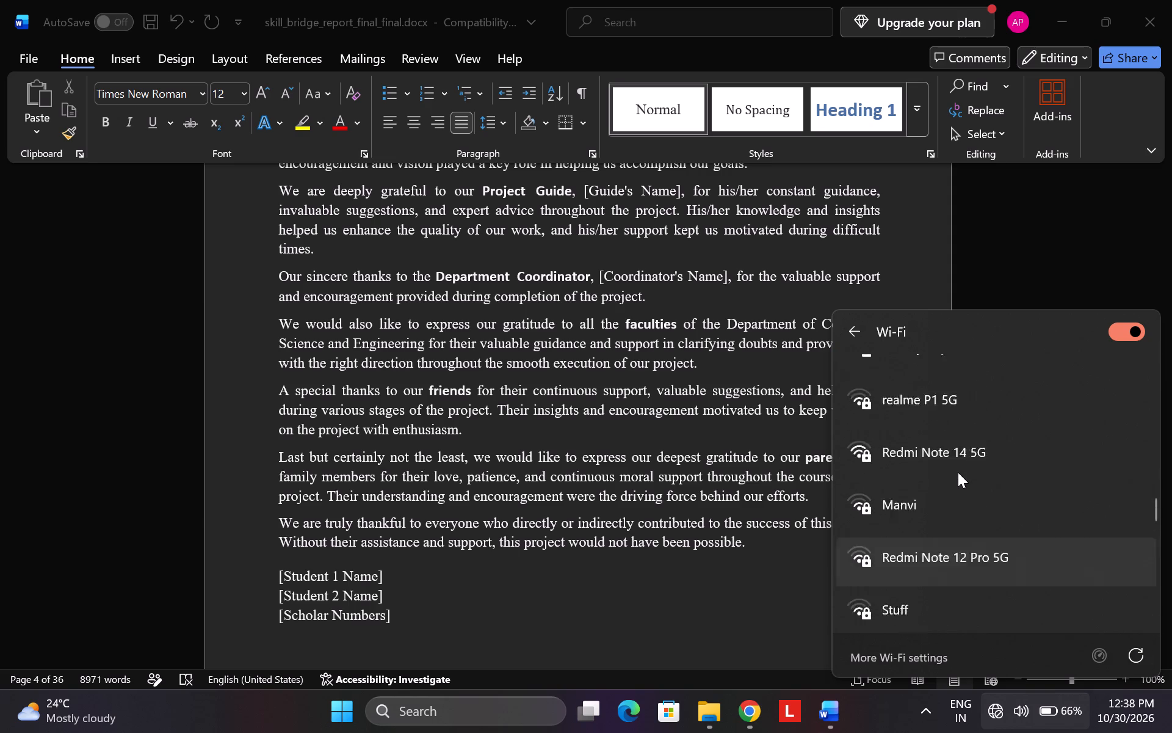
scroll(958, 472, "up", 11)
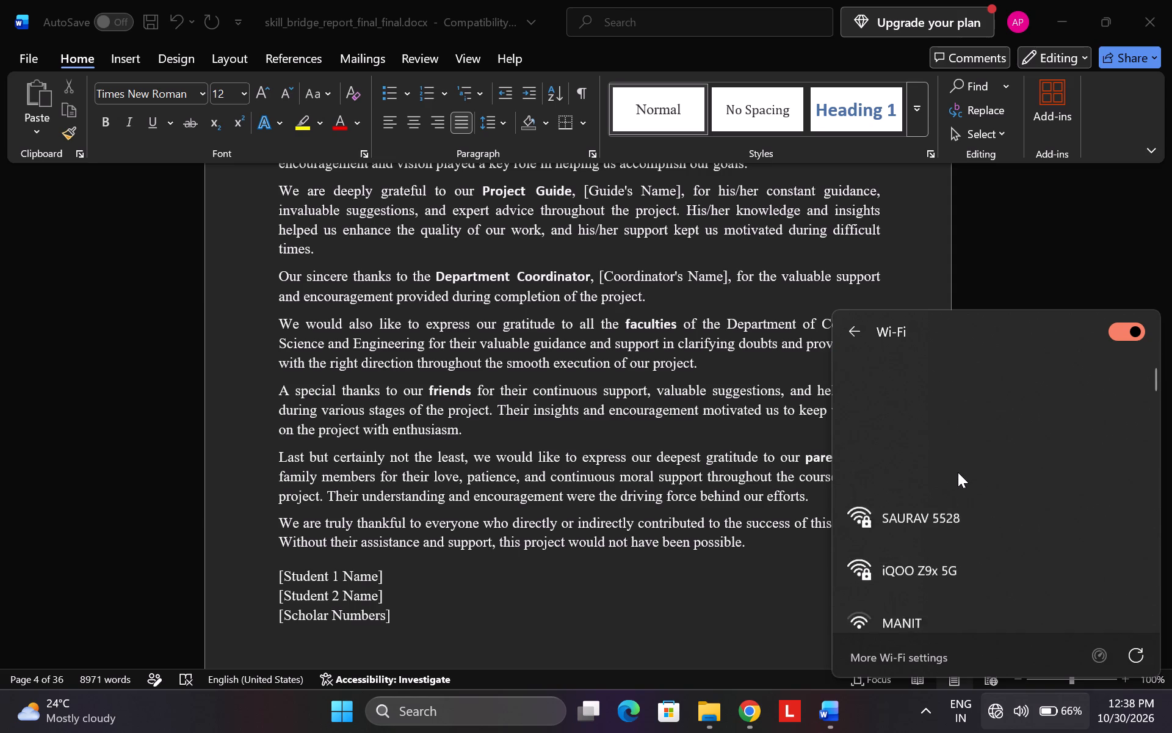
left_click(1007, 376)
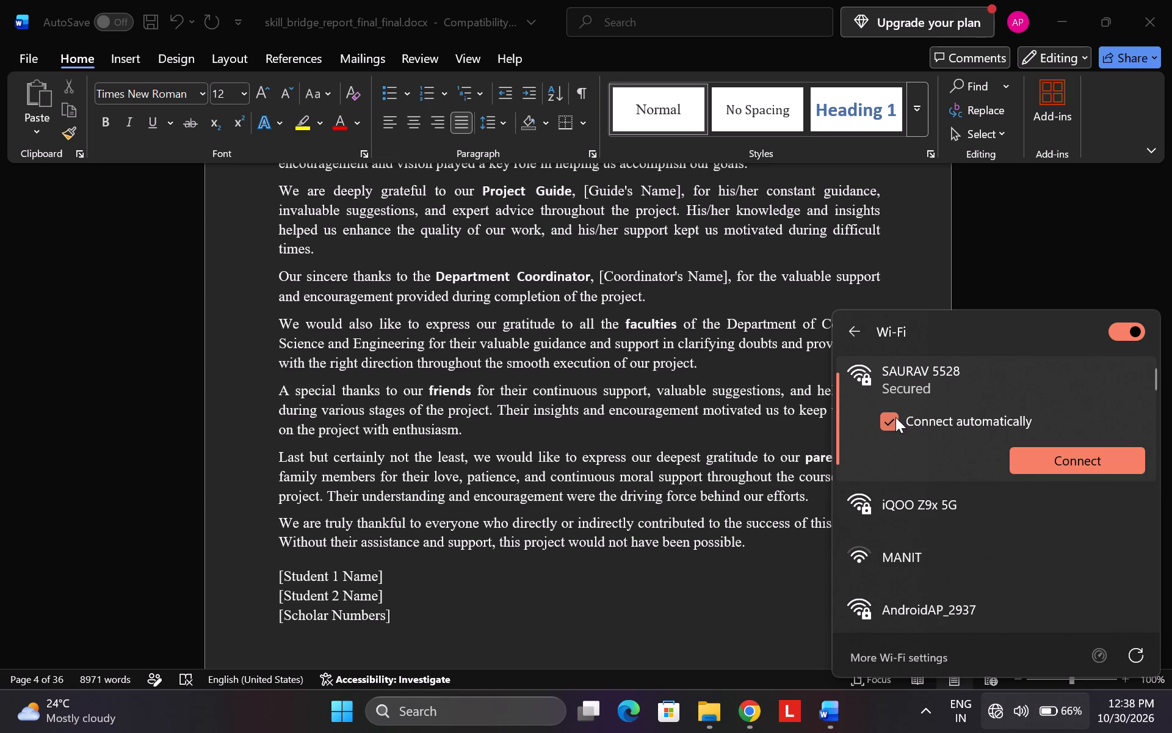
left_click(894, 418)
left_click(1048, 469)
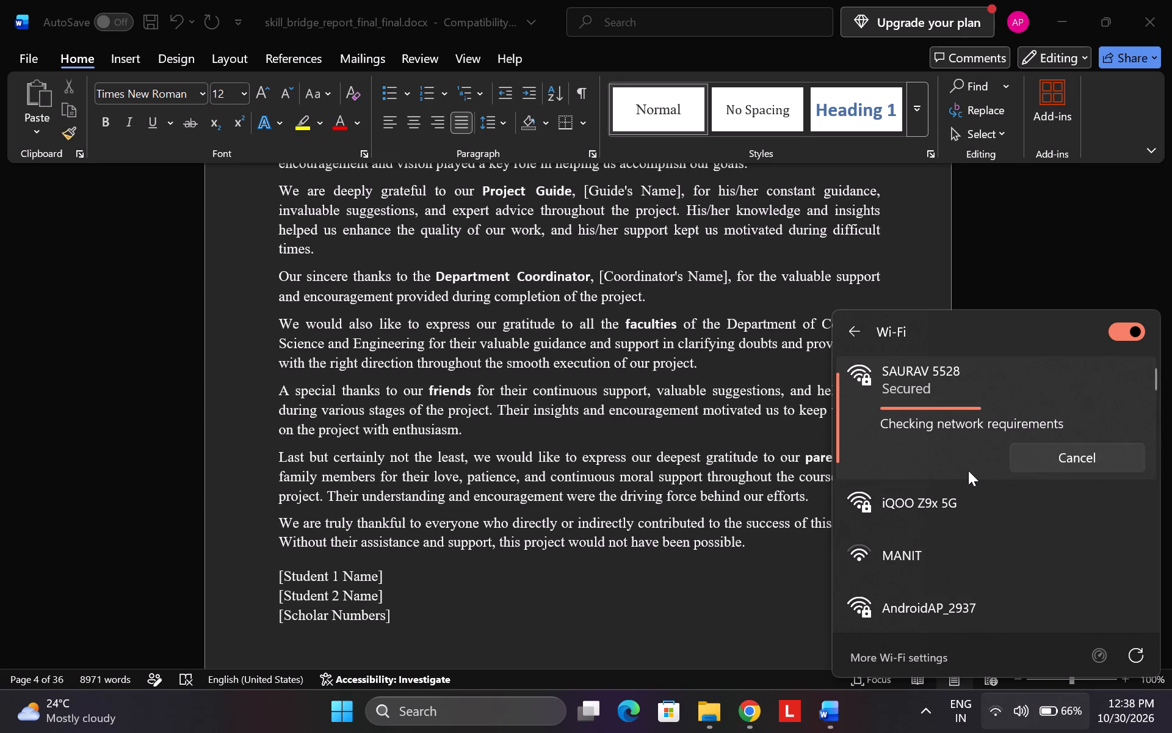
Look back through the Acknowledgement, Declaration and Certificate pages of the report for details and remaining placeholders.
scroll(515, 481, "up", 1)
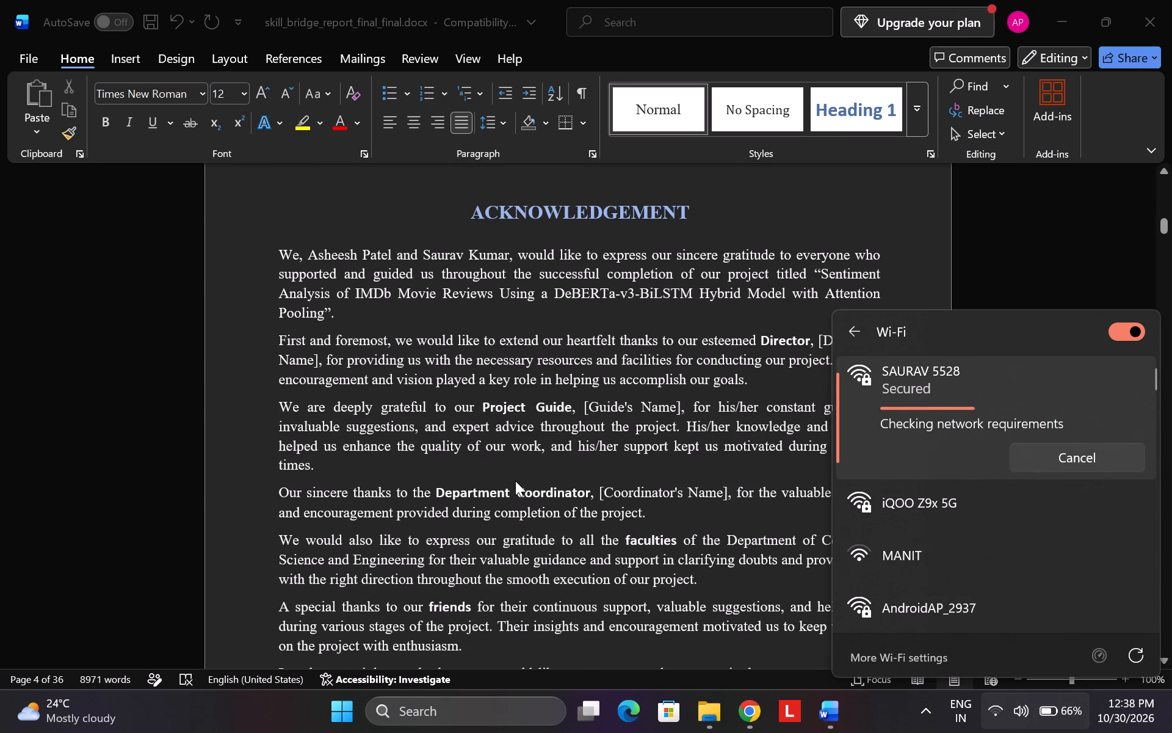
scroll(515, 481, "up", 3)
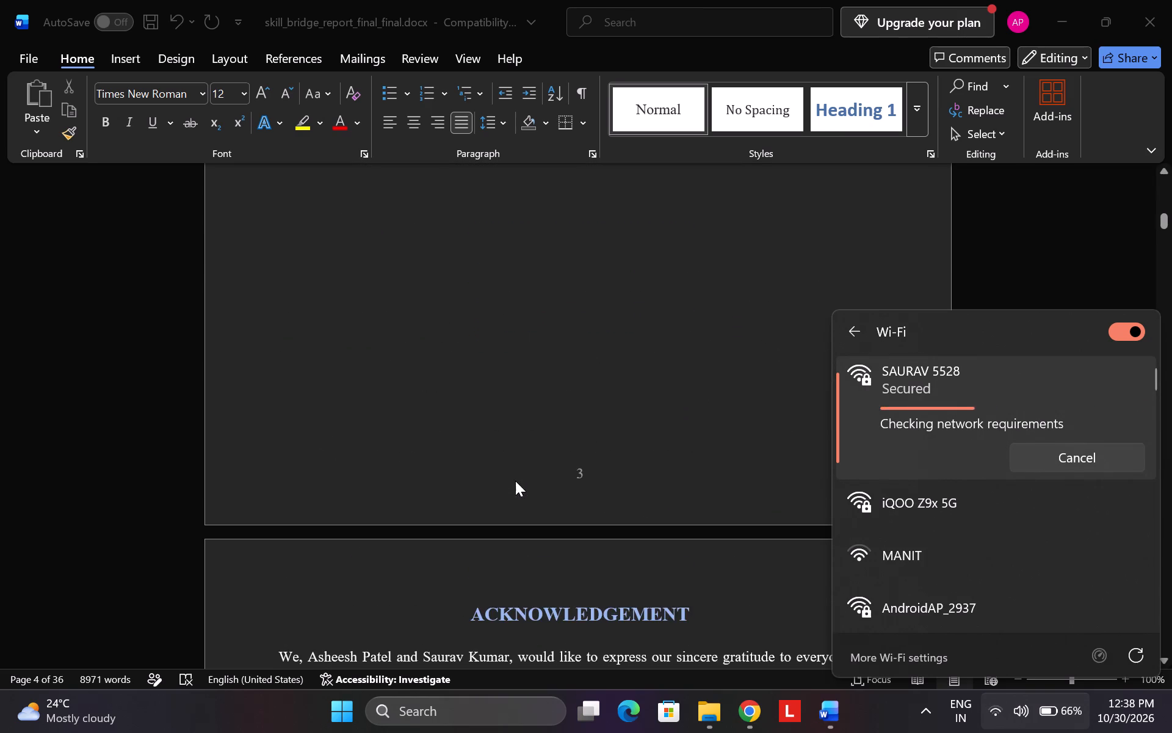
scroll(515, 481, "up", 2)
scroll(515, 481, "down", 1)
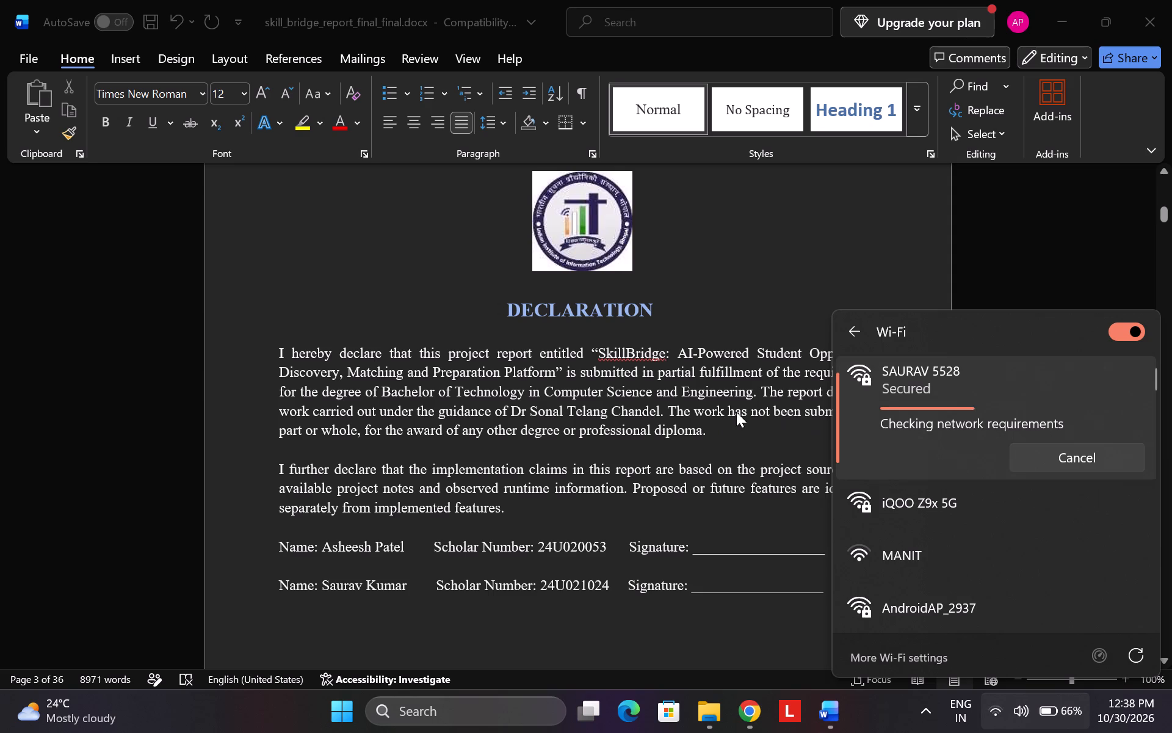
scroll(736, 412, "up", 1)
scroll(651, 423, "up", 5)
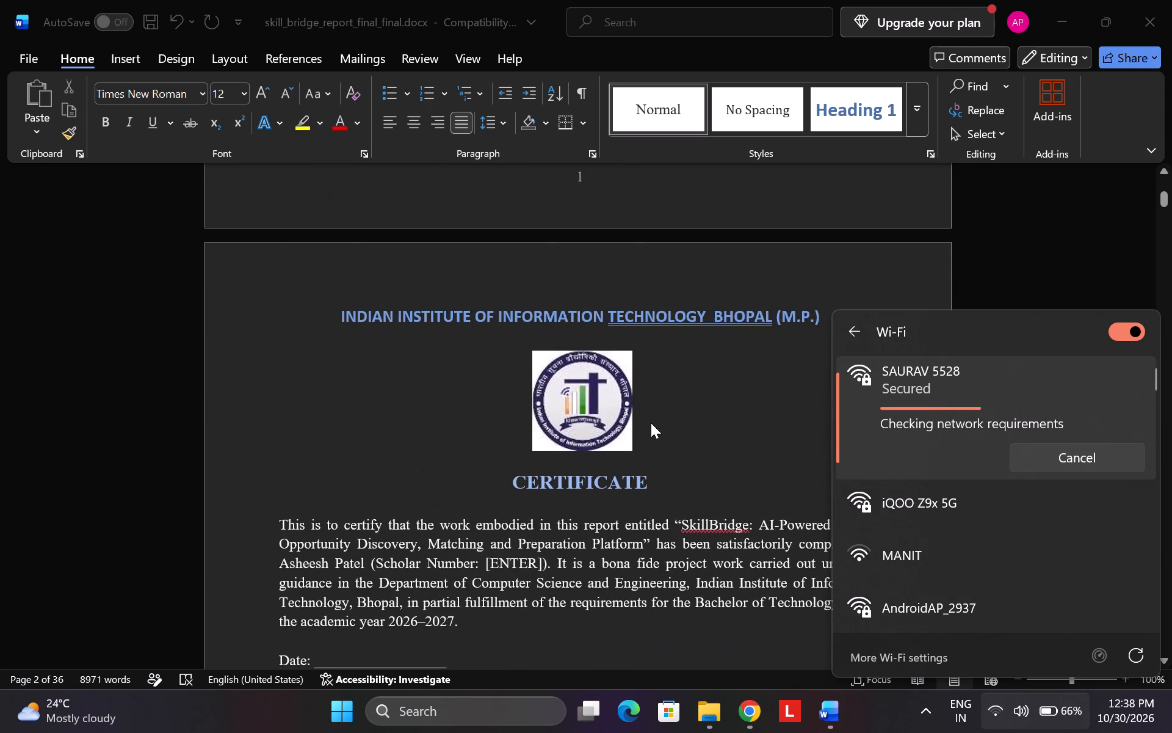
scroll(651, 423, "down", 2)
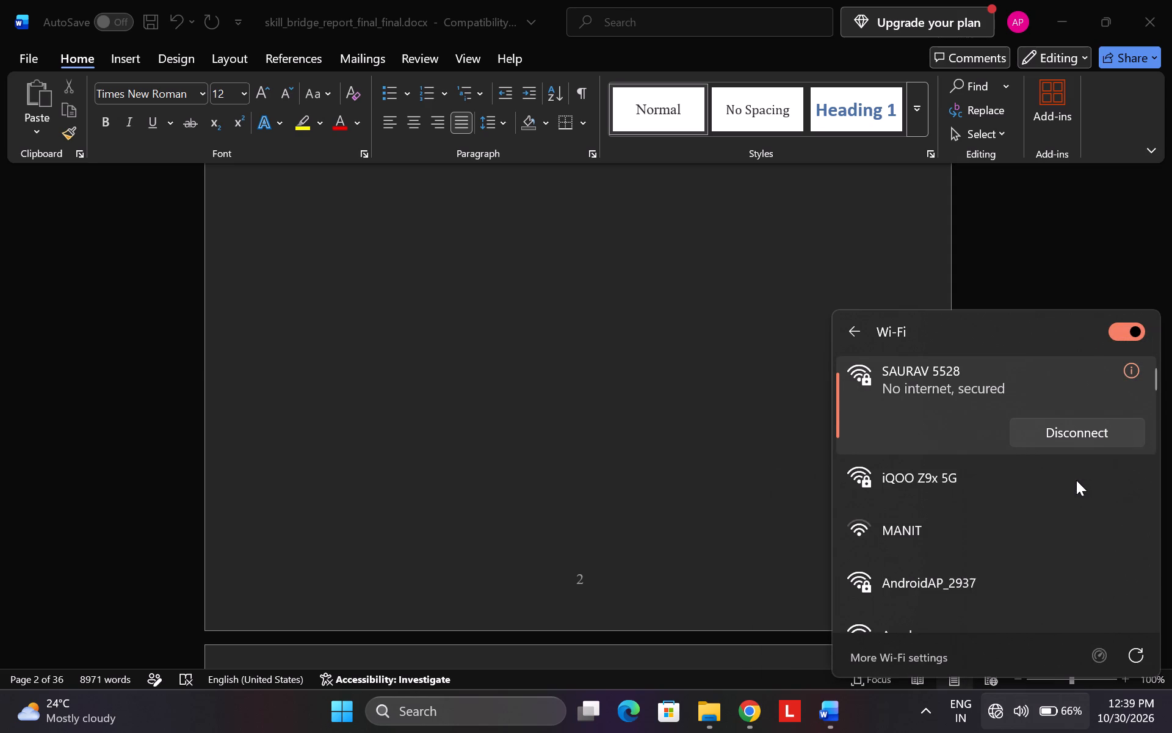
Inspect the SAURAV 5528 network's properties in Windows Settings, then close Settings.
left_click(1130, 373)
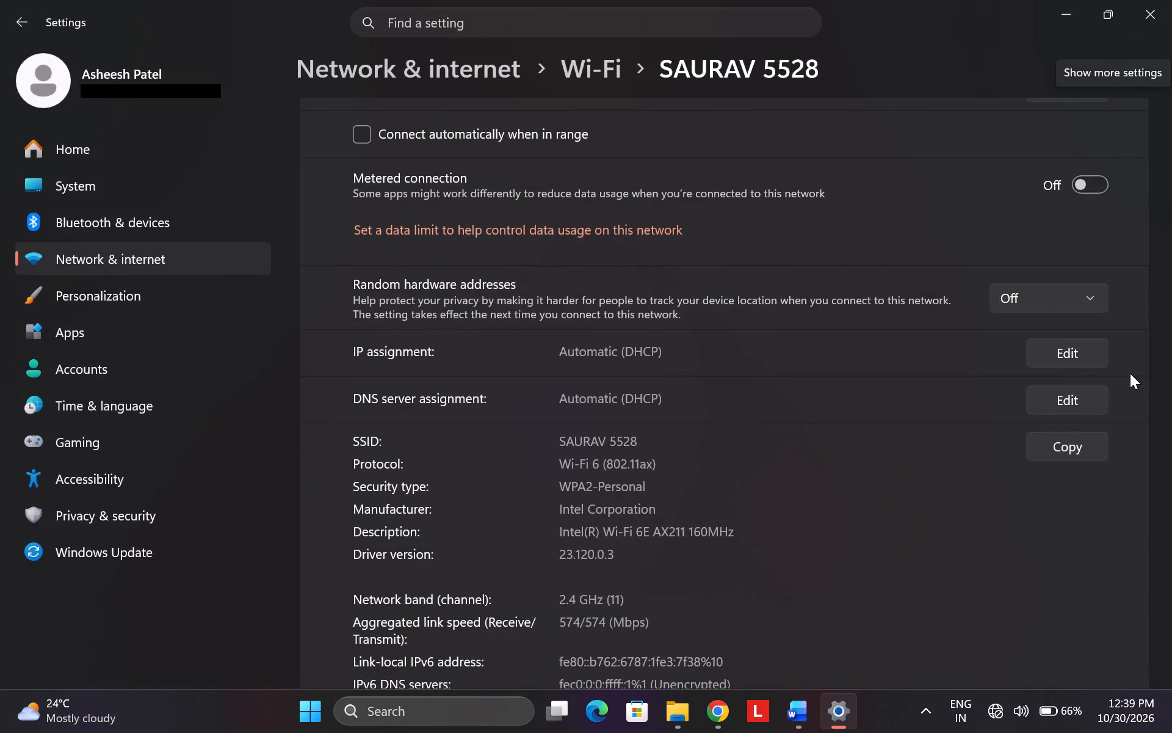
scroll(890, 425, "up", 4)
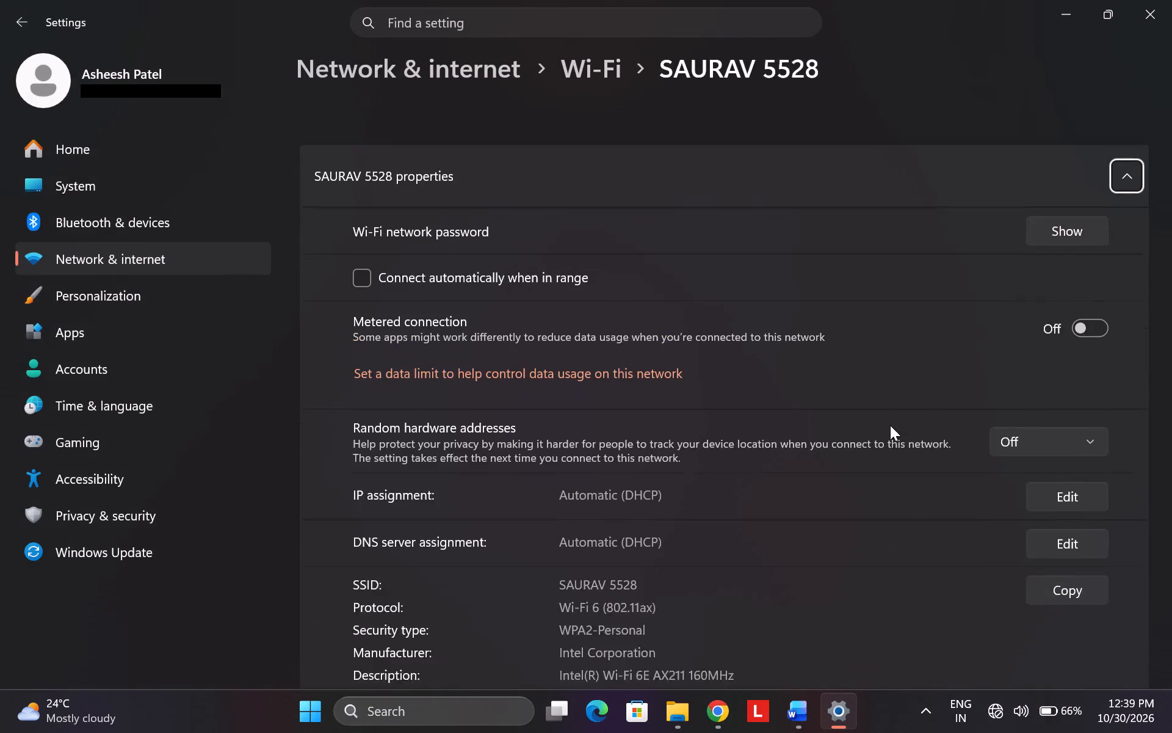
scroll(890, 425, "up", 1)
left_click(1149, 13)
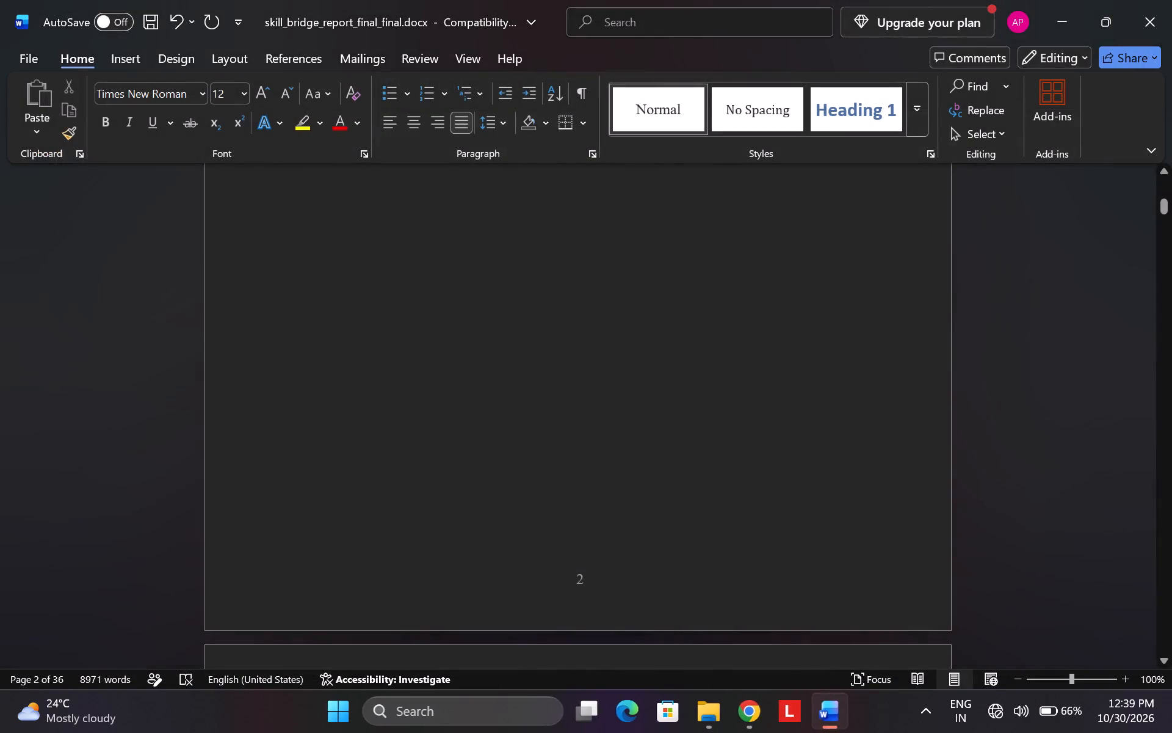
Disconnect from the SAURAV 5528 Wi-Fi network and connect to it again.
left_click(994, 717)
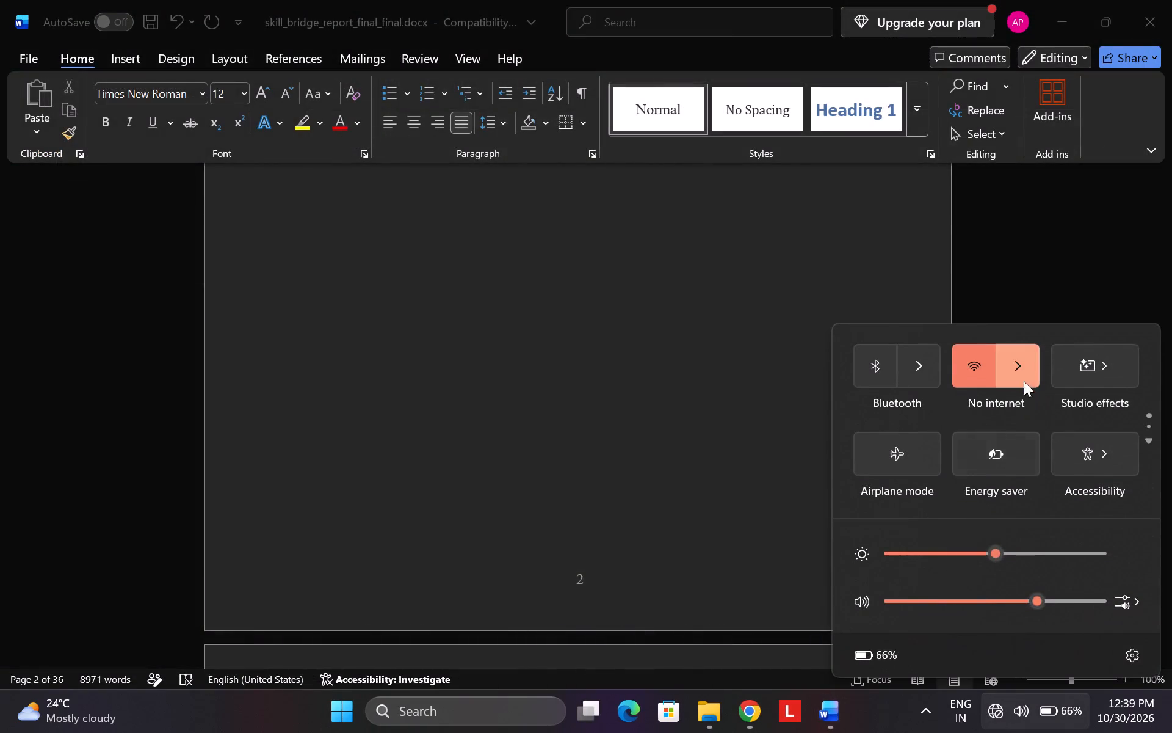
left_click(1011, 352)
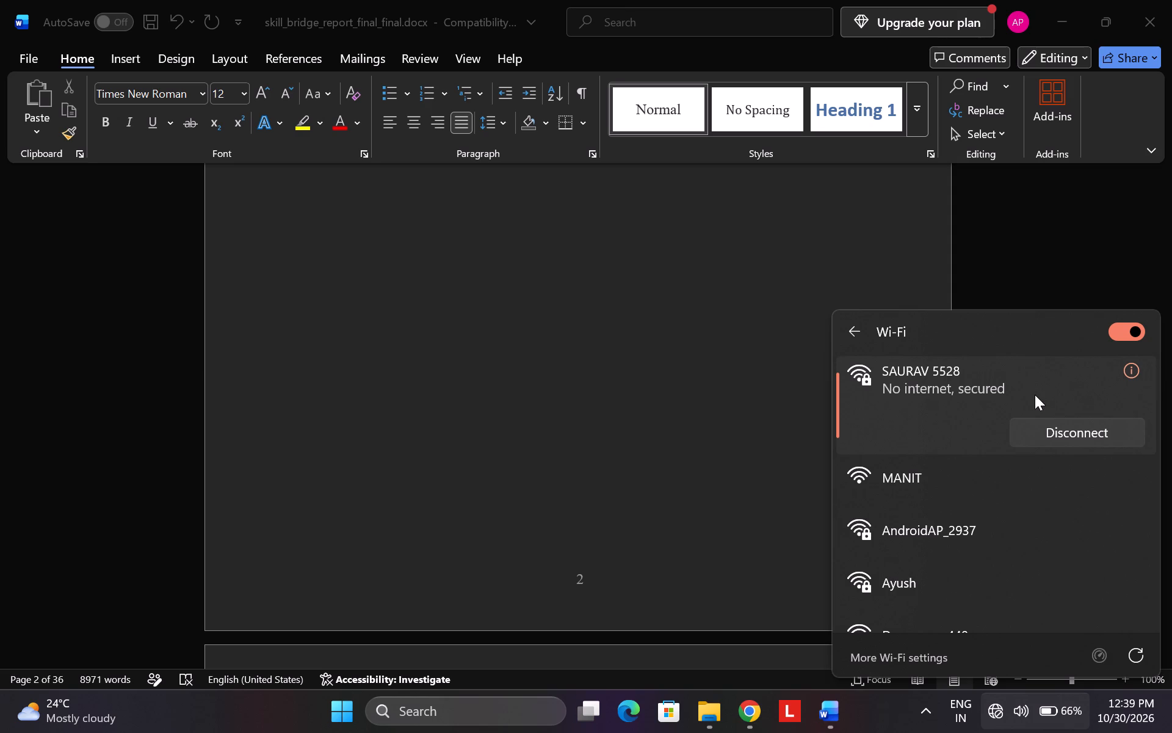
left_click(1082, 426)
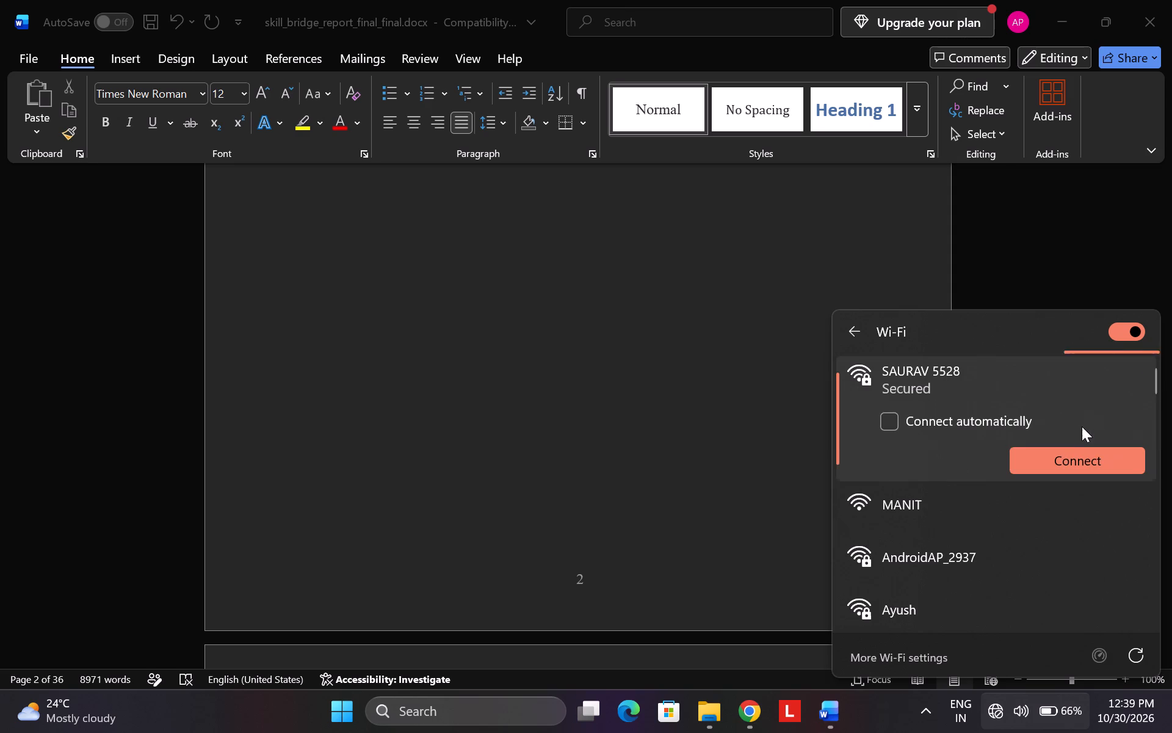
left_click(1056, 456)
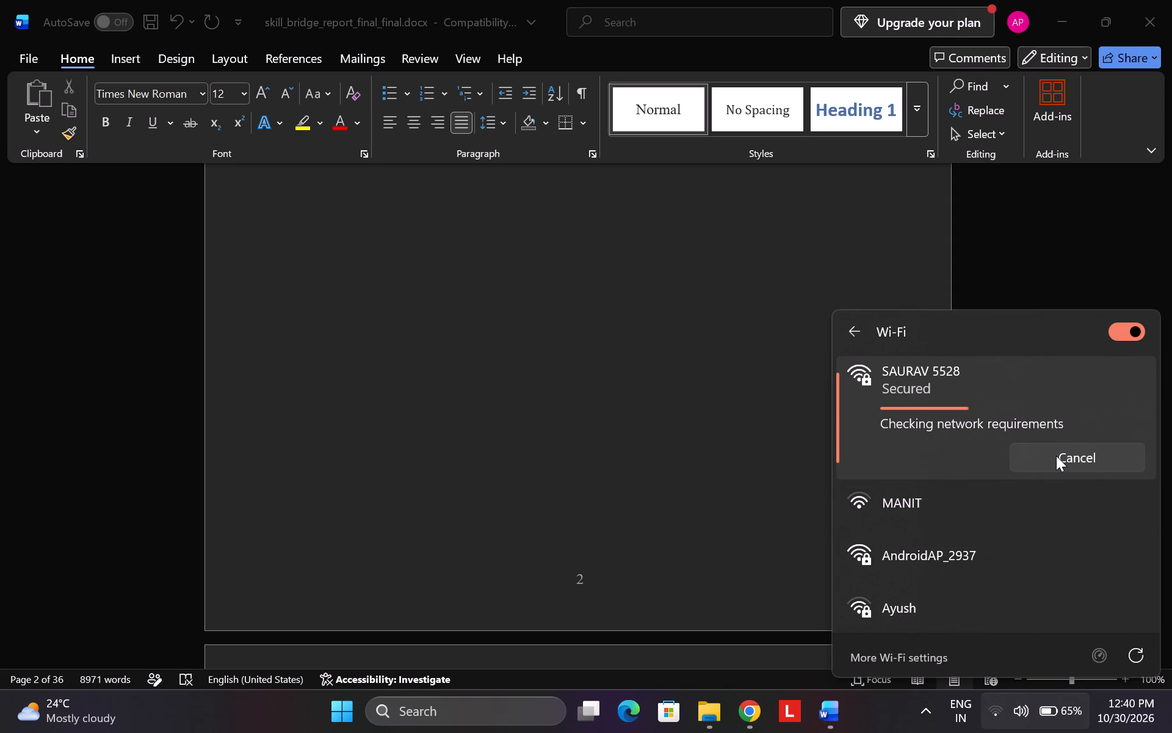
Look over the report's Certificate and title pages for student and supervisor details still needing entry.
scroll(999, 492, "down", 1)
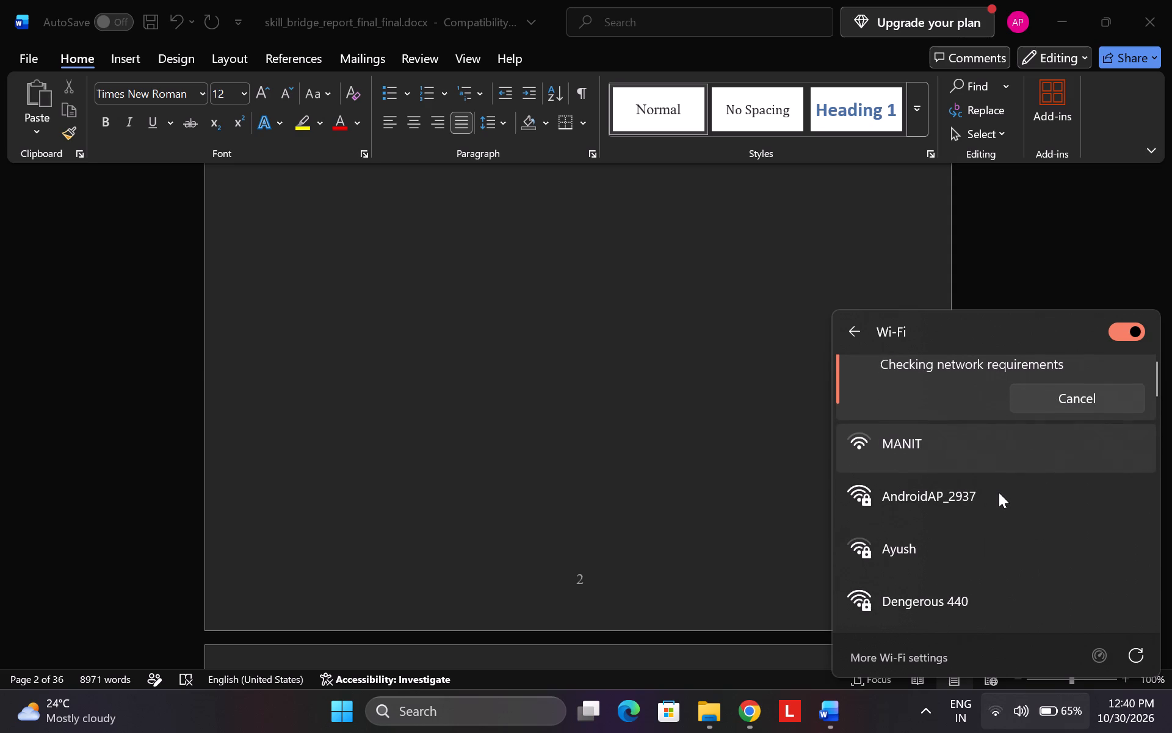
scroll(999, 492, "up", 2)
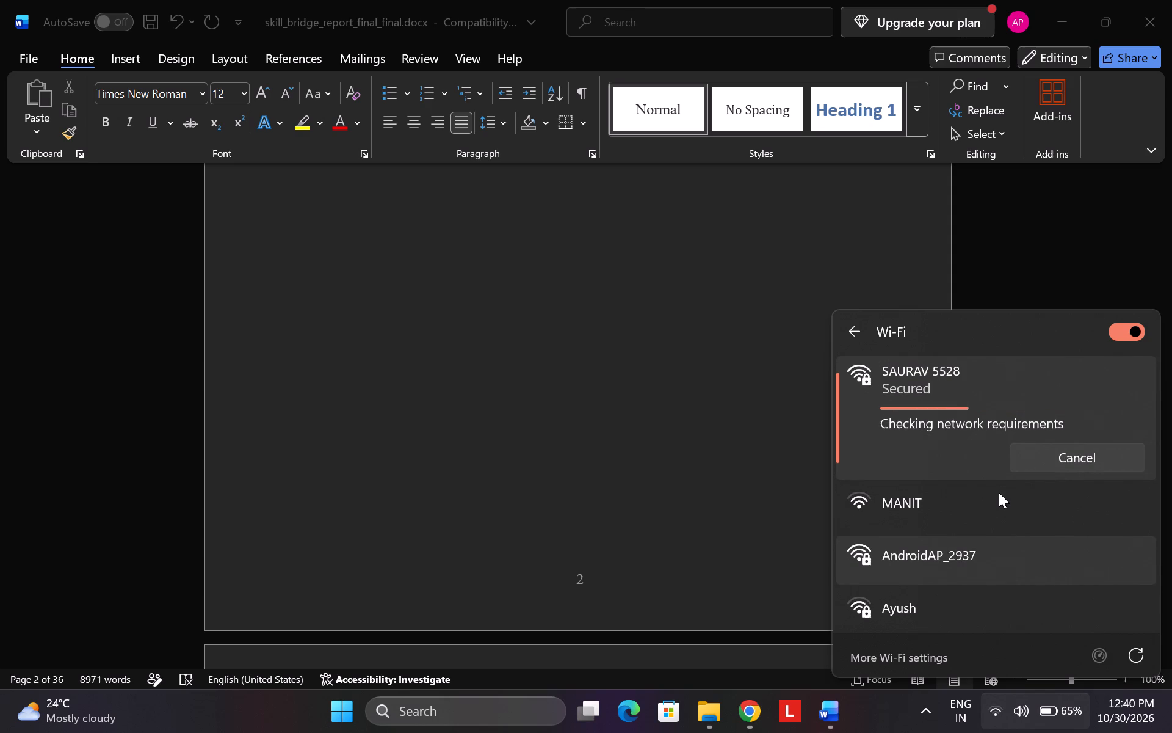
scroll(971, 487, "up", 2)
scroll(593, 347, "up", 3)
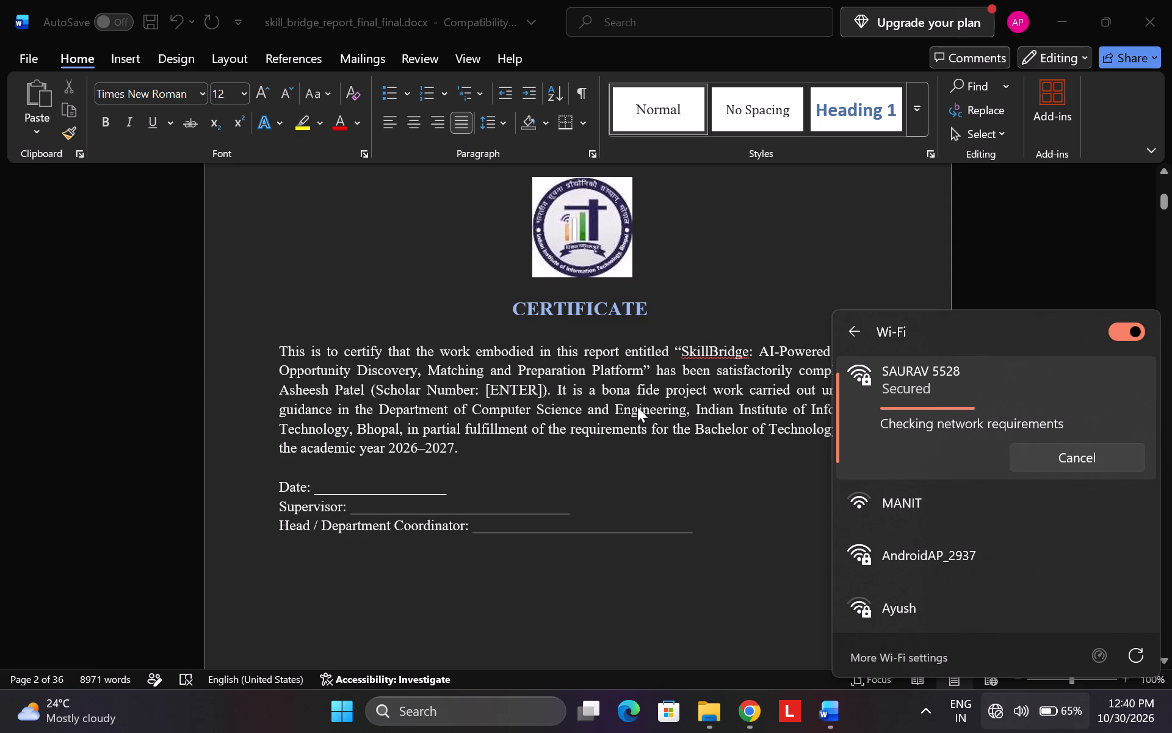
scroll(679, 439, "up", 5)
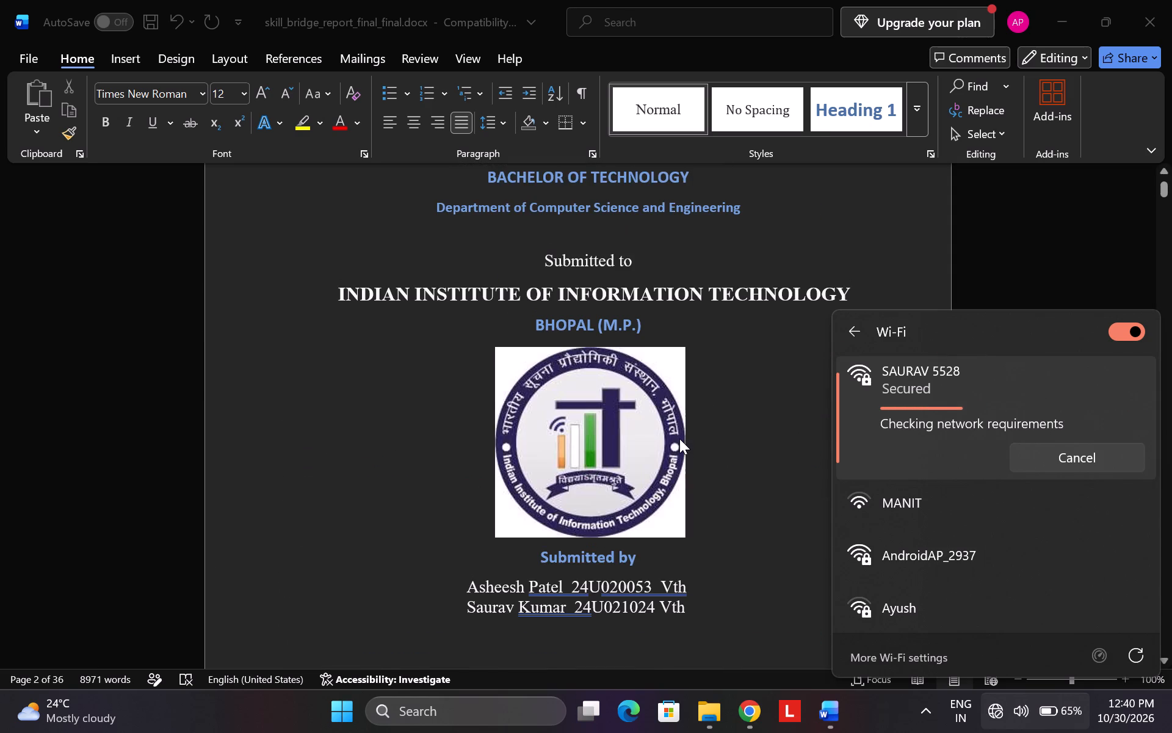
scroll(679, 439, "down", 3)
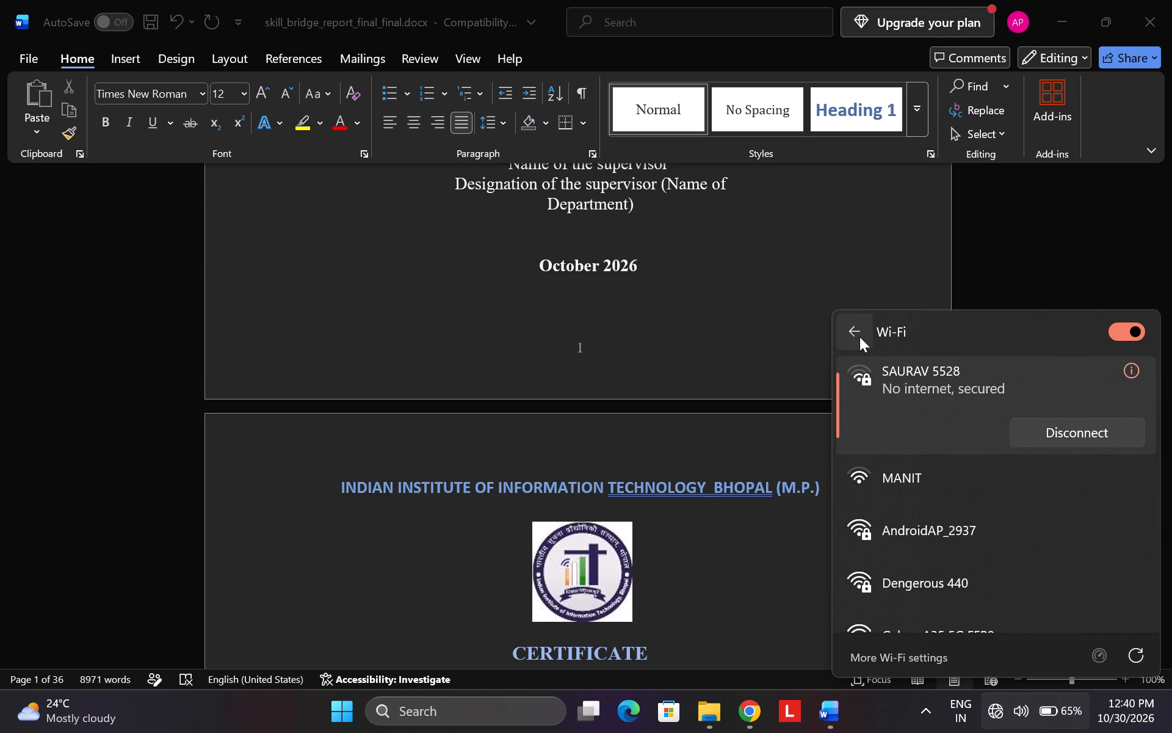
Refresh the list of available Wi-Fi networks and connect to the iQOO Z9x 5G network, keeping automatic connection enabled.
scroll(971, 503, "down", 5)
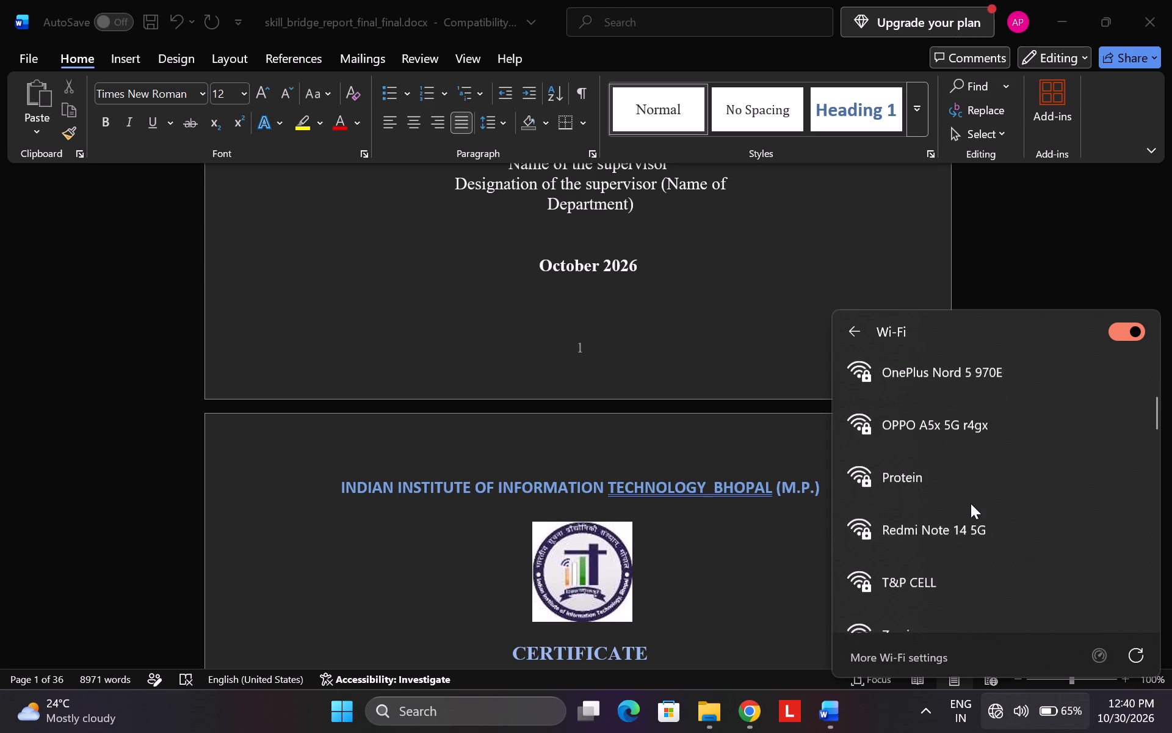
scroll(971, 503, "down", 4)
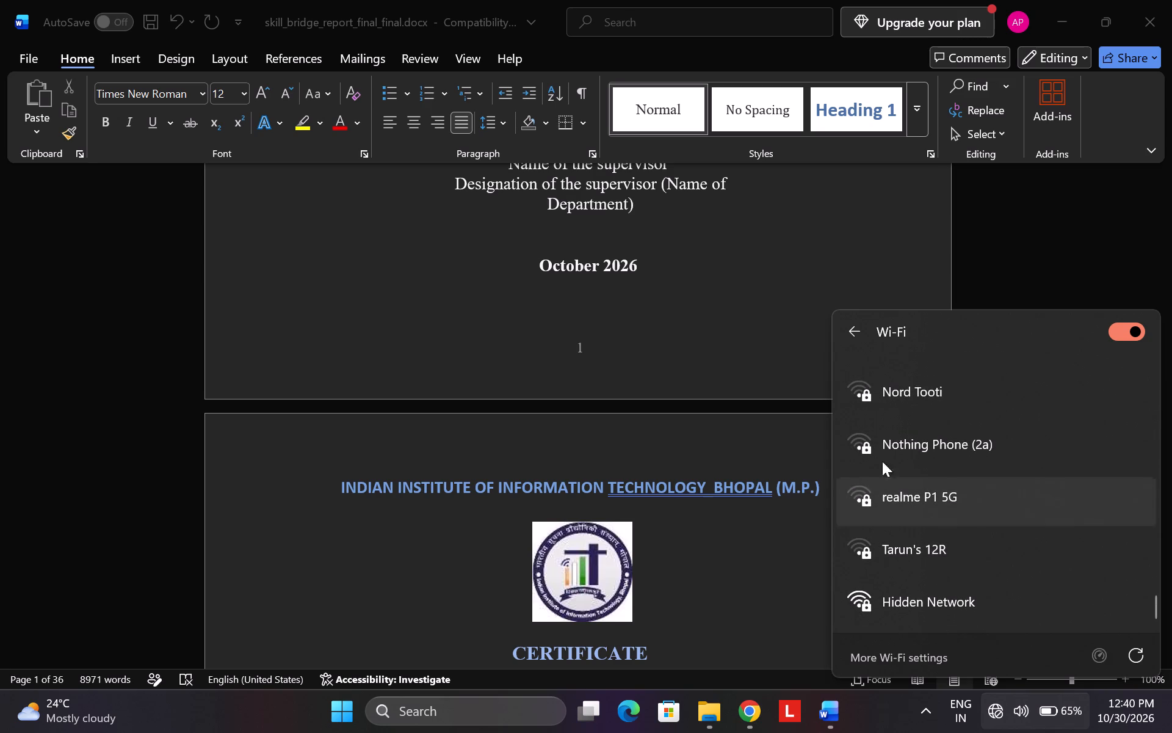
left_click(1144, 666)
scroll(1016, 577, "up", 4)
scroll(990, 487, "up", 3)
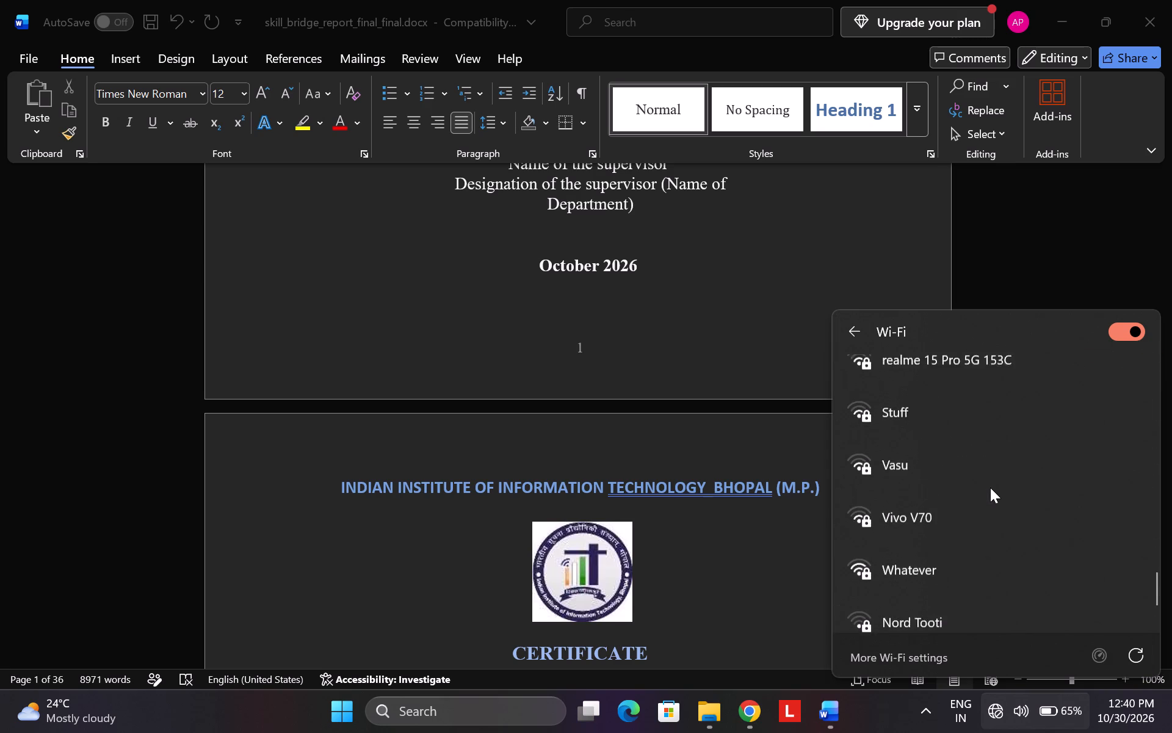
scroll(990, 487, "up", 16)
scroll(990, 487, "up", 8)
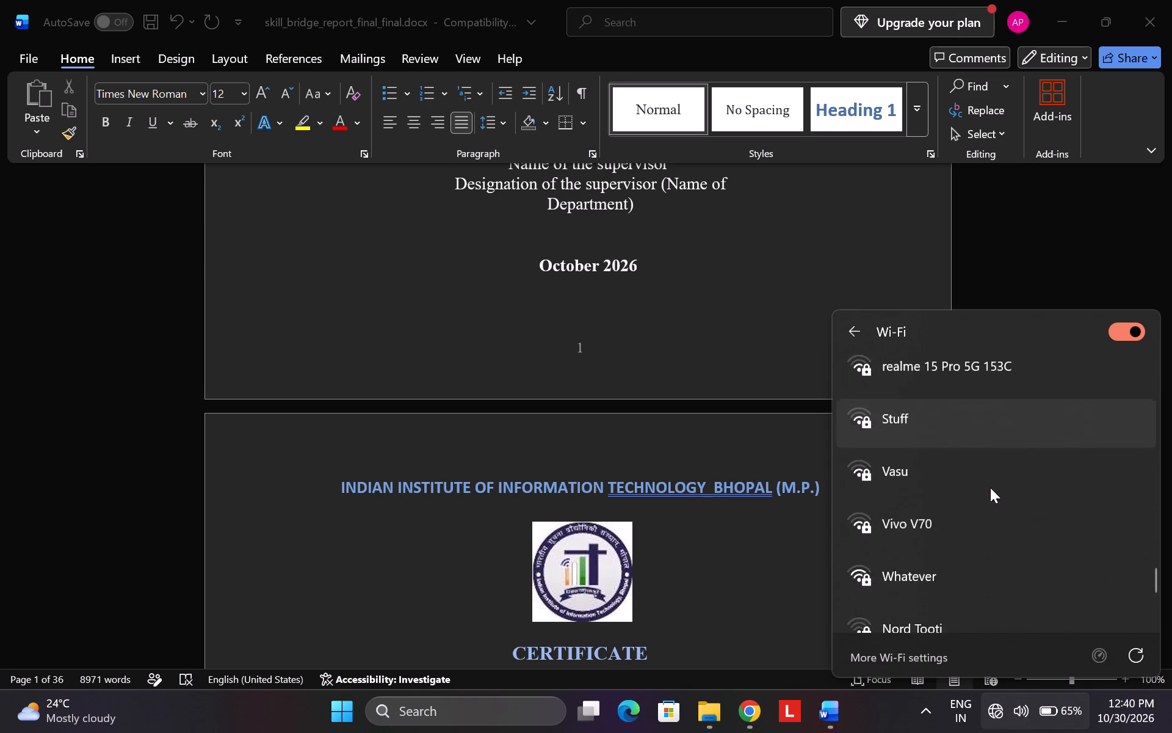
scroll(990, 487, "up", 9)
left_click(985, 371)
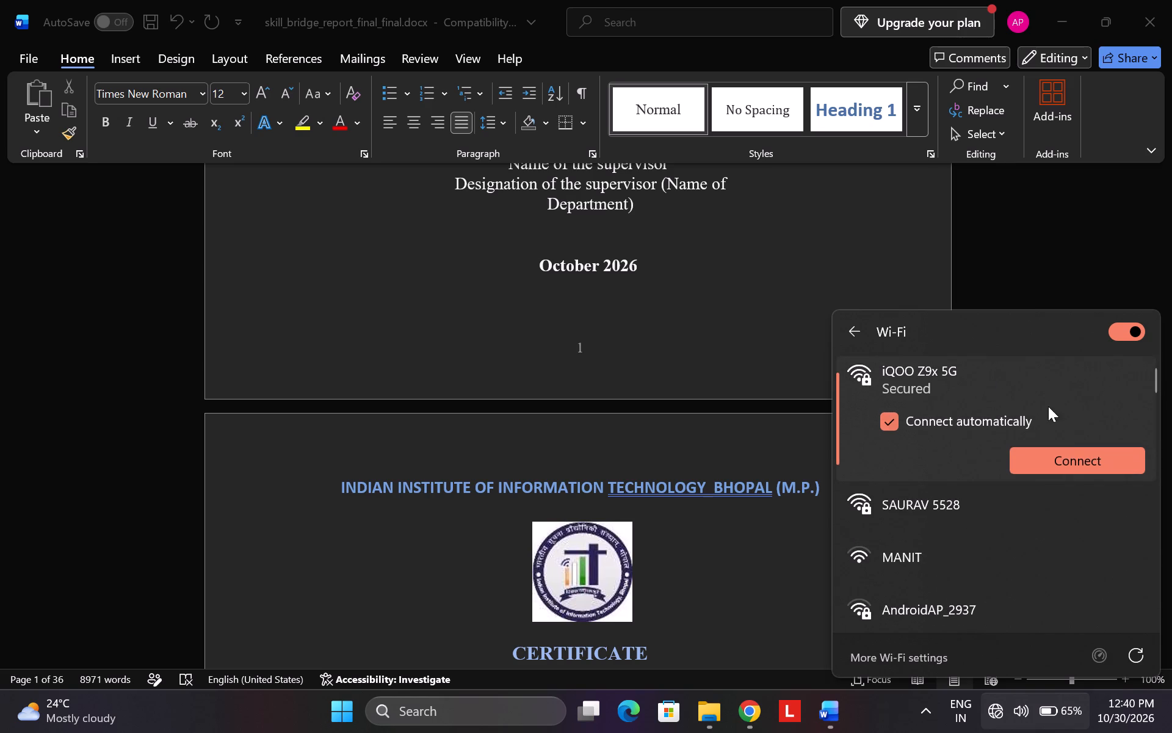
left_click(1074, 468)
Replace the [ENTER] placeholder after "Scholar Number:" in the Certificate paragraph with the student's scholar number.
scroll(684, 324, "down", 2)
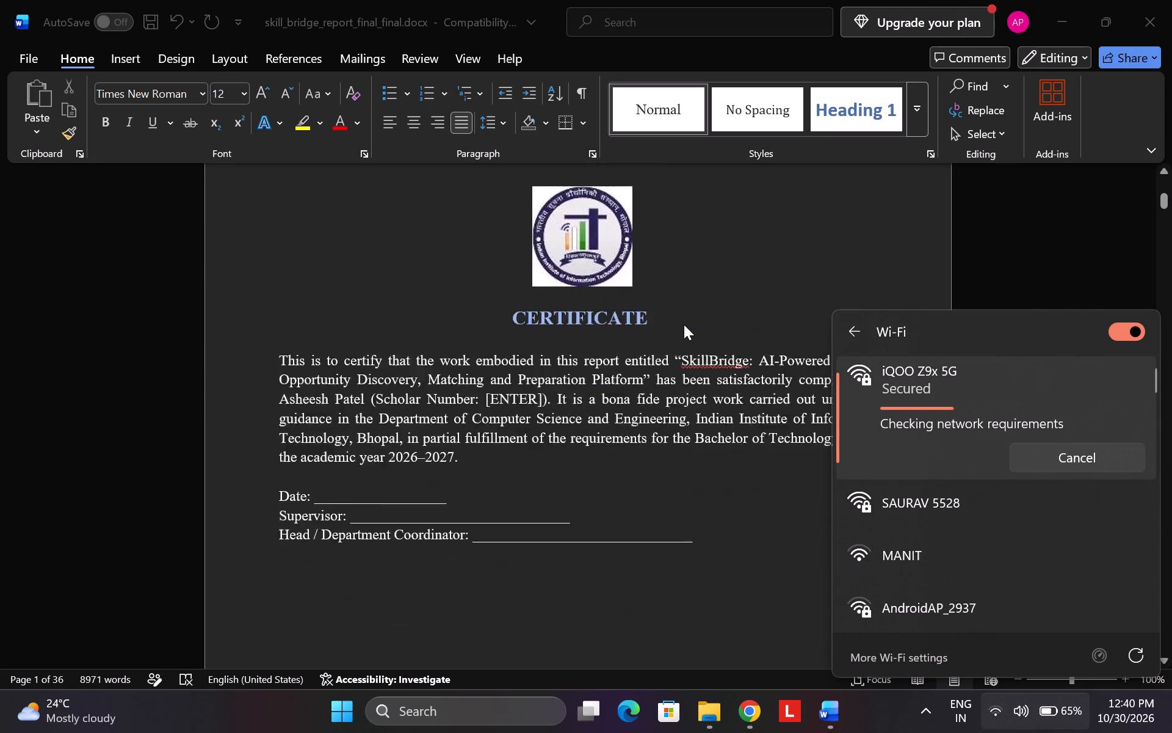
left_click(769, 438)
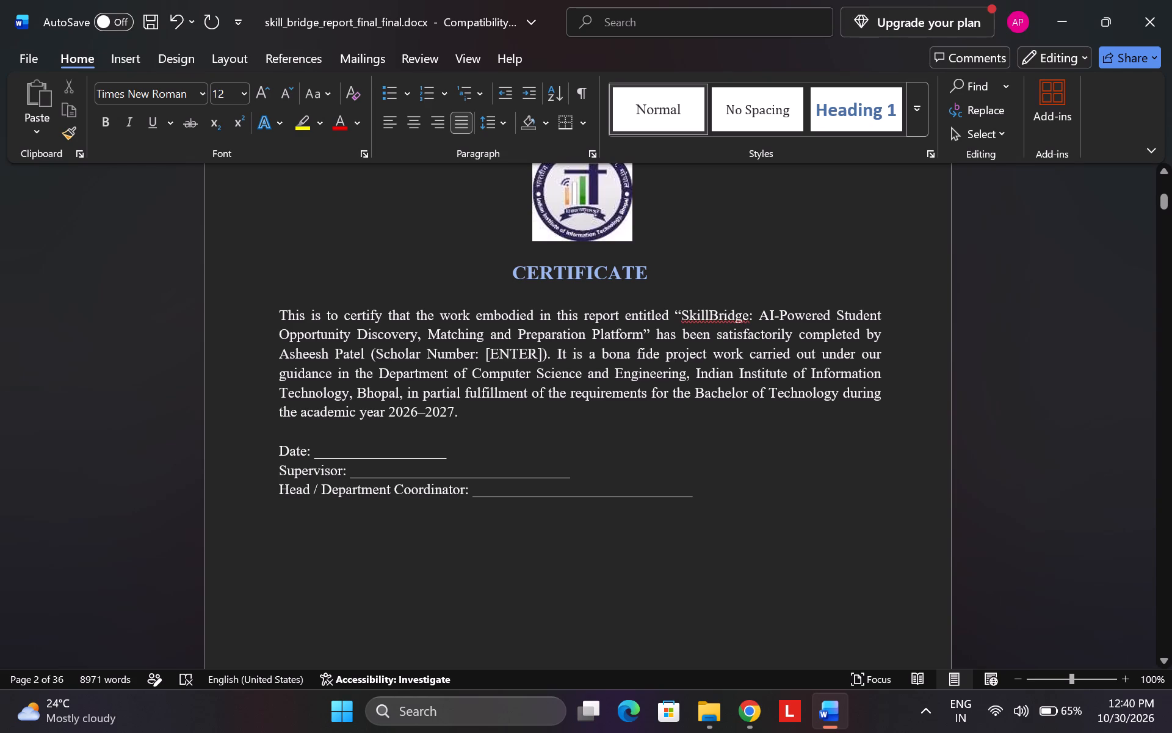
left_click(547, 356)
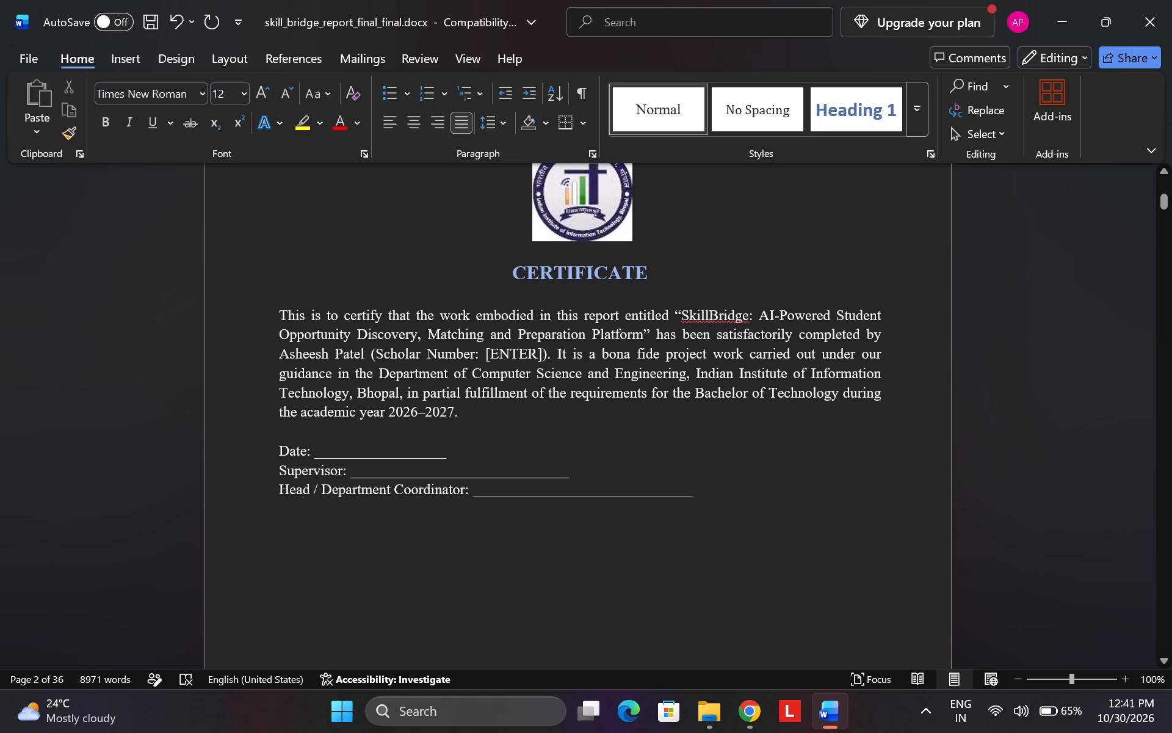
left_click(541, 352)
key("BackSpace")
key("BackSpace")
key("BackSpace")
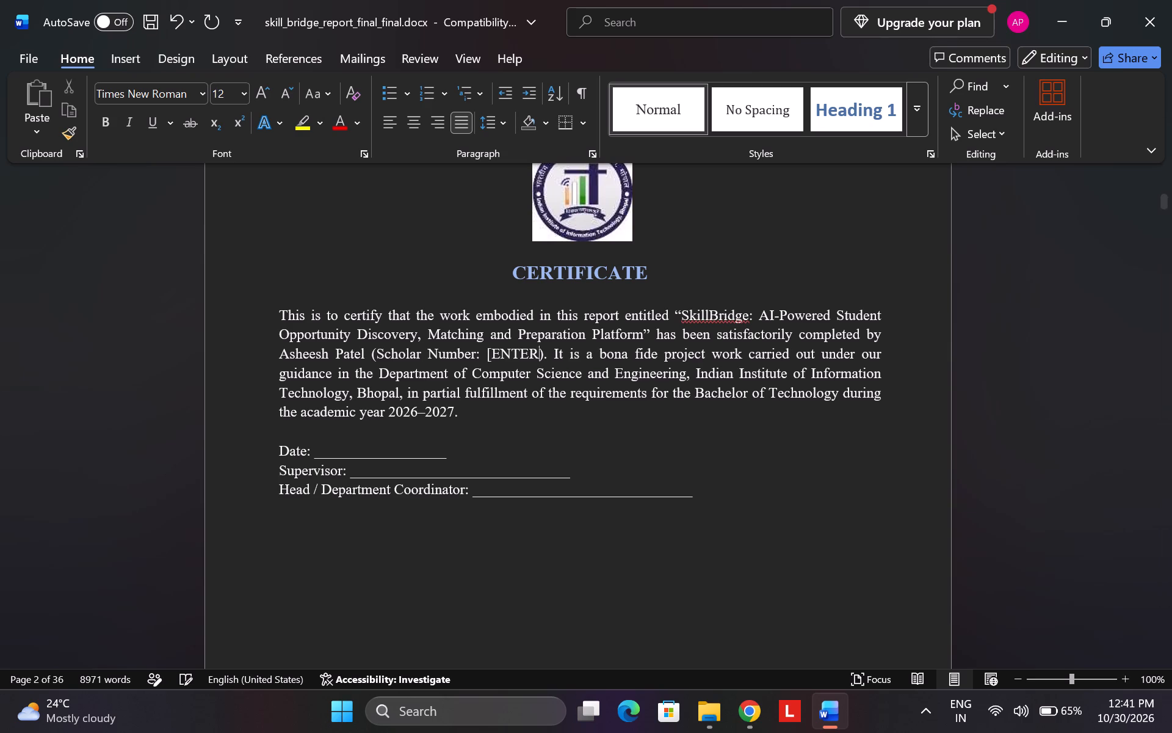
key("BackSpace")
key("BackSpace")
key("BackSpace")
key("BackSpace")
key("BackSpace")
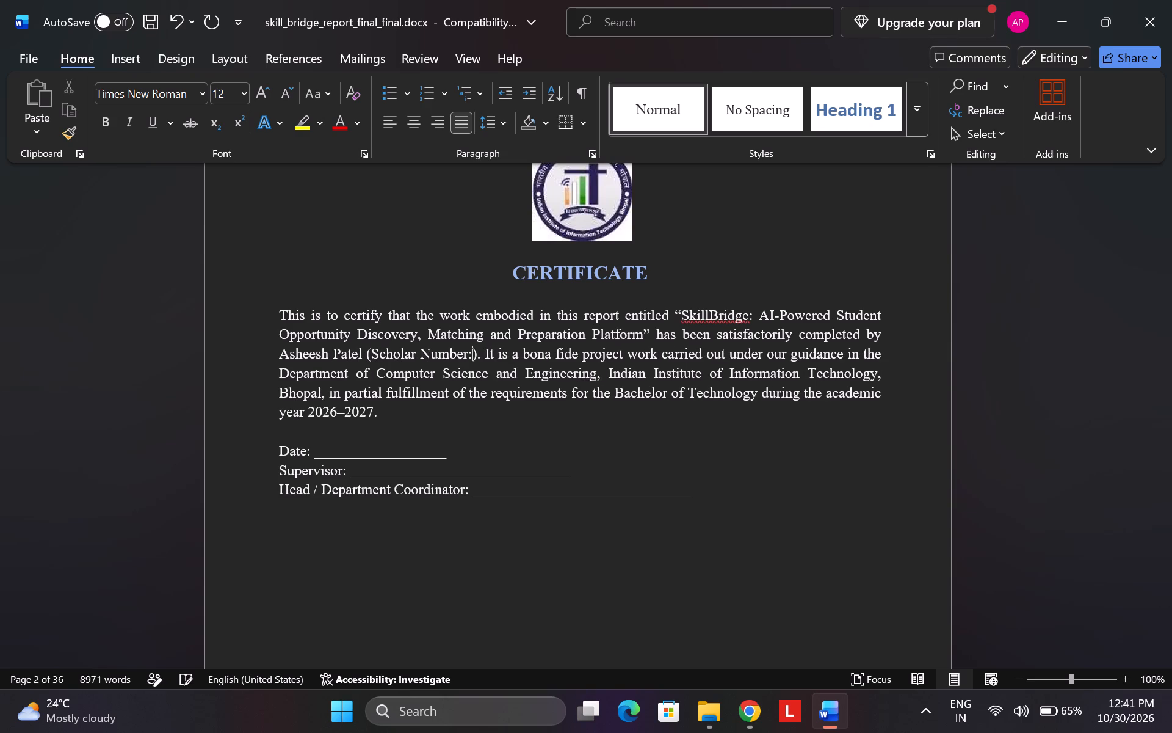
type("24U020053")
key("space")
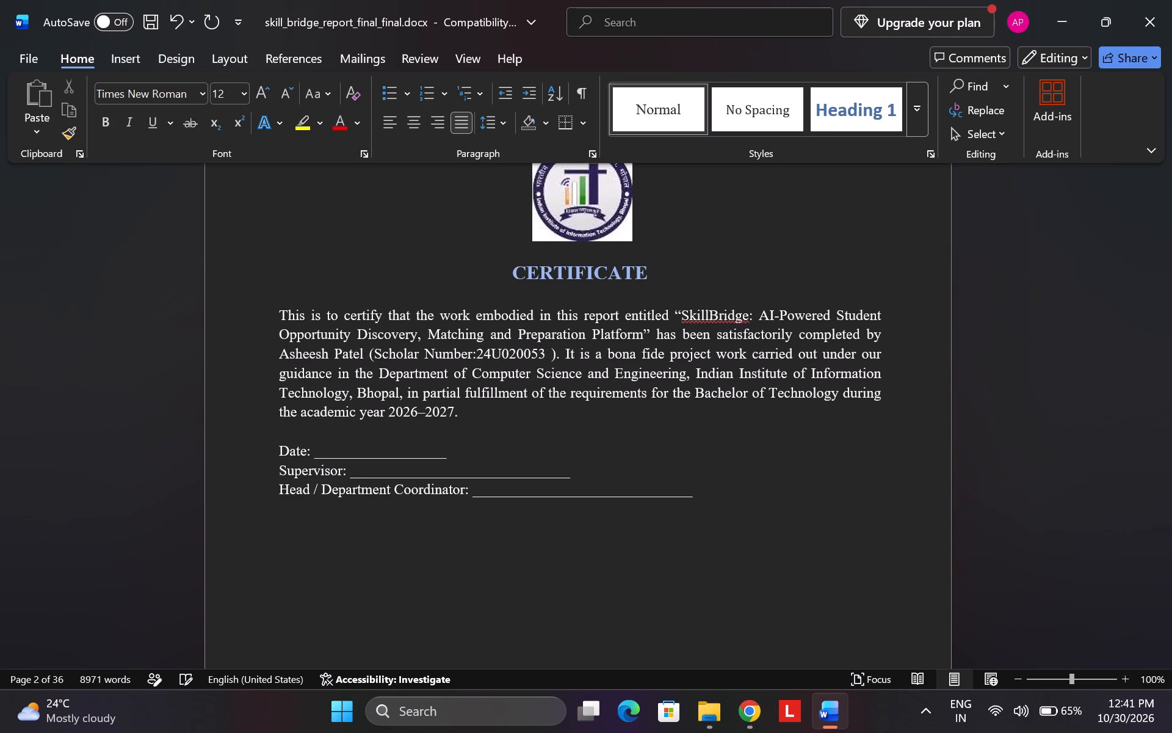
In the Certificate paragraph, remove the stray space after the first student's scholar number and add "and" with the second student's name after the parenthesis.
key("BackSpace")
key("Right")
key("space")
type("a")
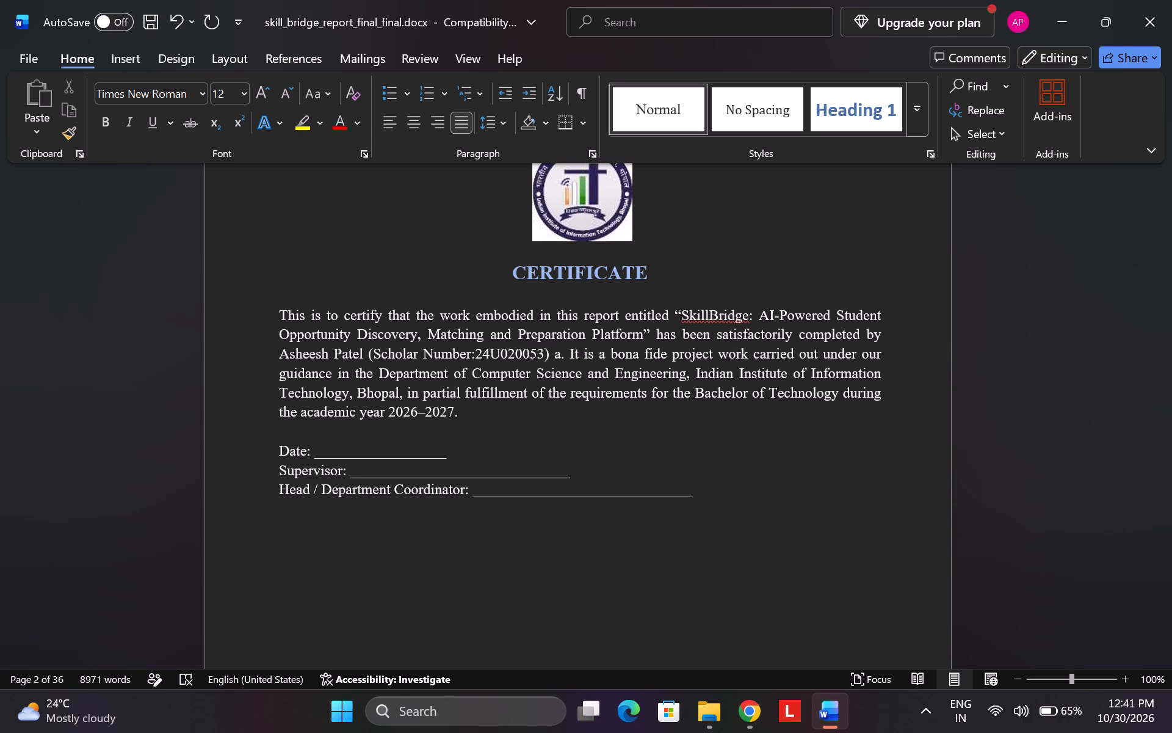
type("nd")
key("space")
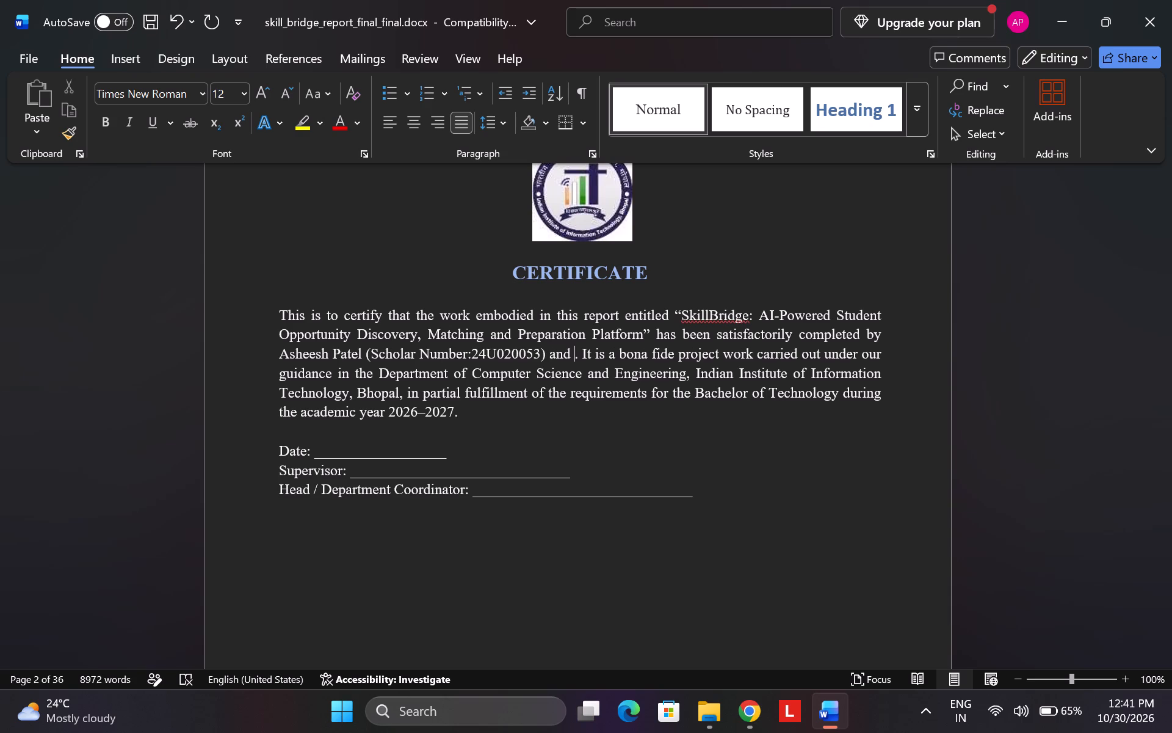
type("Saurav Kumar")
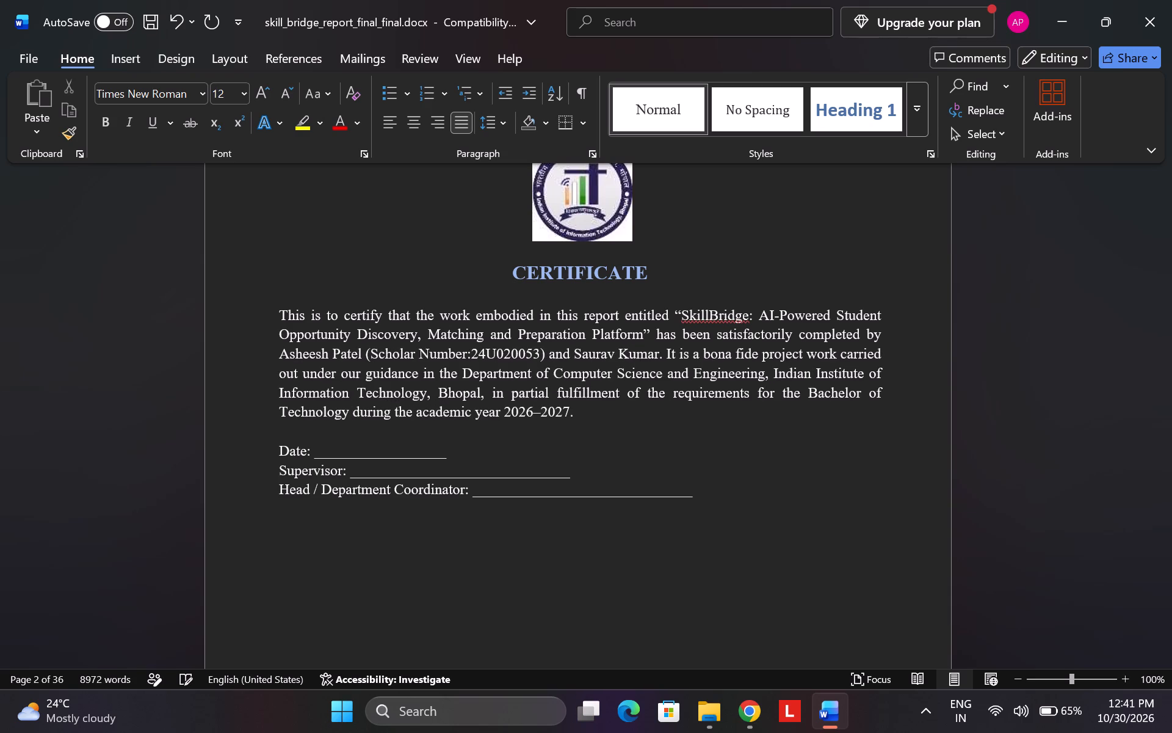
Add the second student's scholar number in parentheses after their name in the Certificate, labelled "Scholar Number:" like the first student's.
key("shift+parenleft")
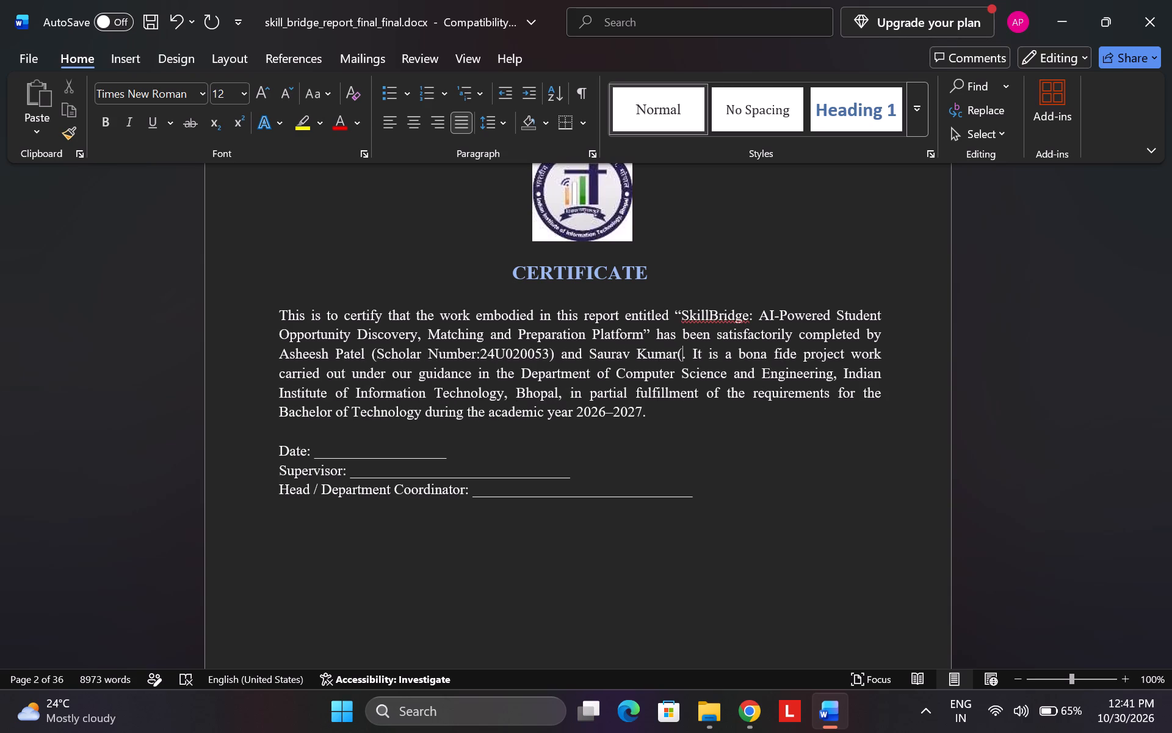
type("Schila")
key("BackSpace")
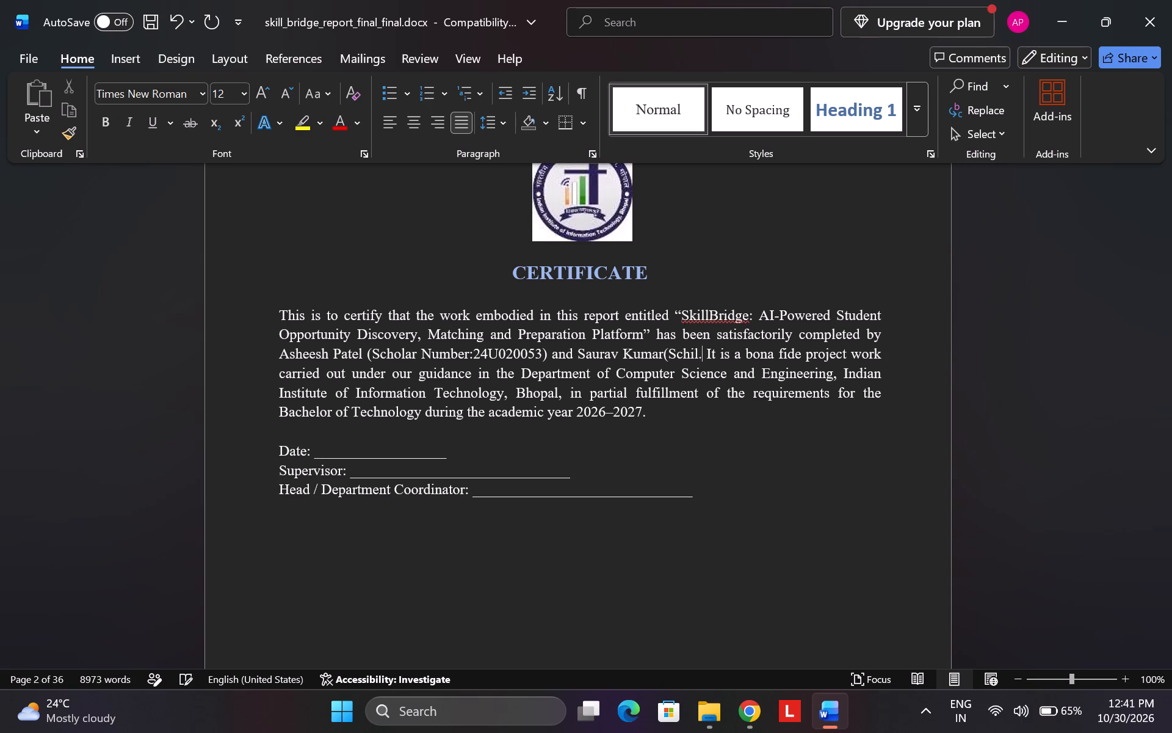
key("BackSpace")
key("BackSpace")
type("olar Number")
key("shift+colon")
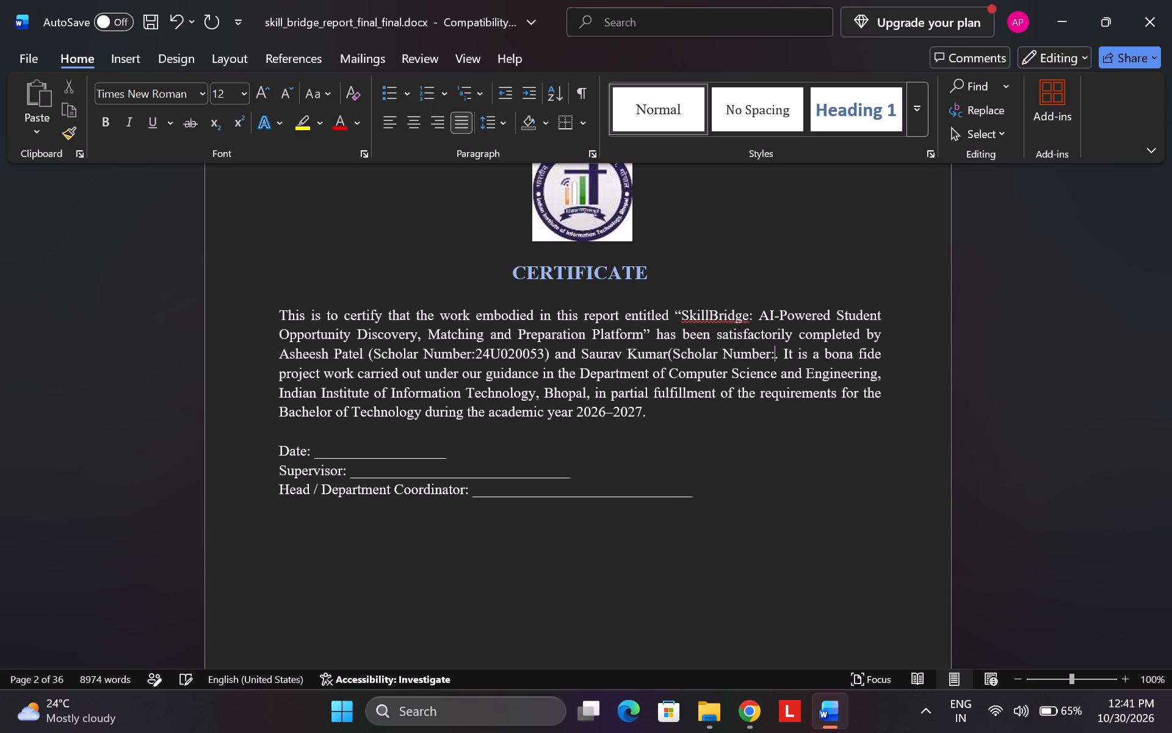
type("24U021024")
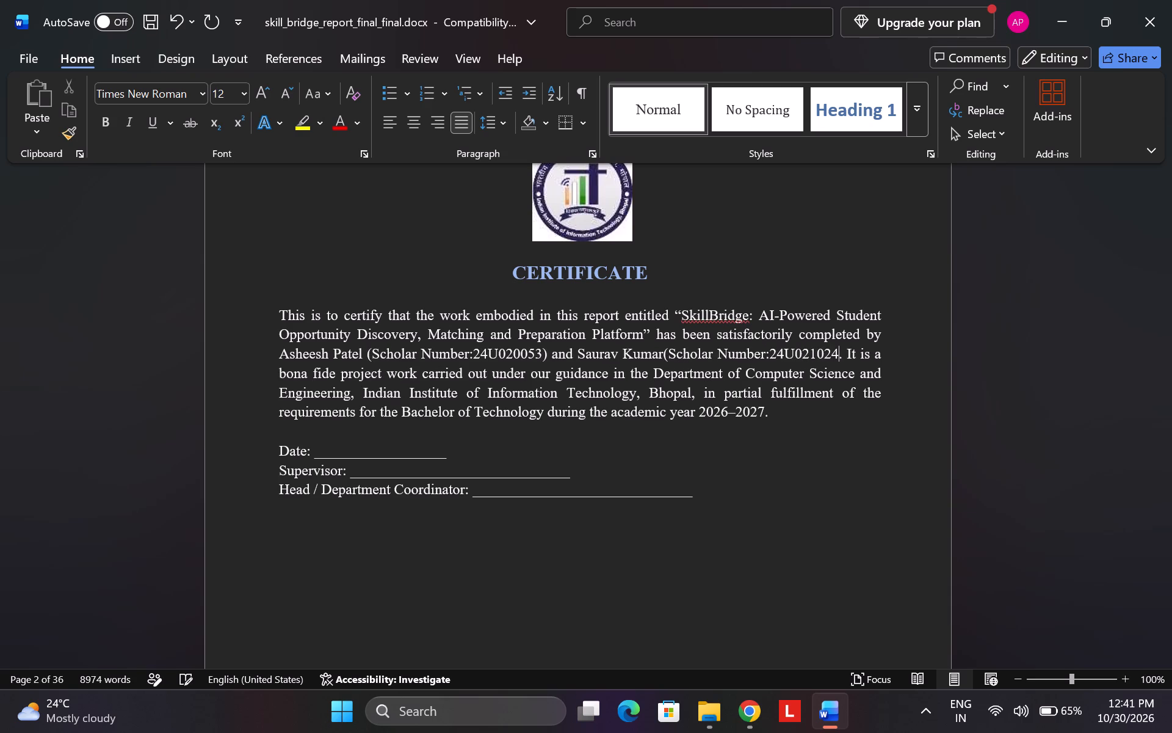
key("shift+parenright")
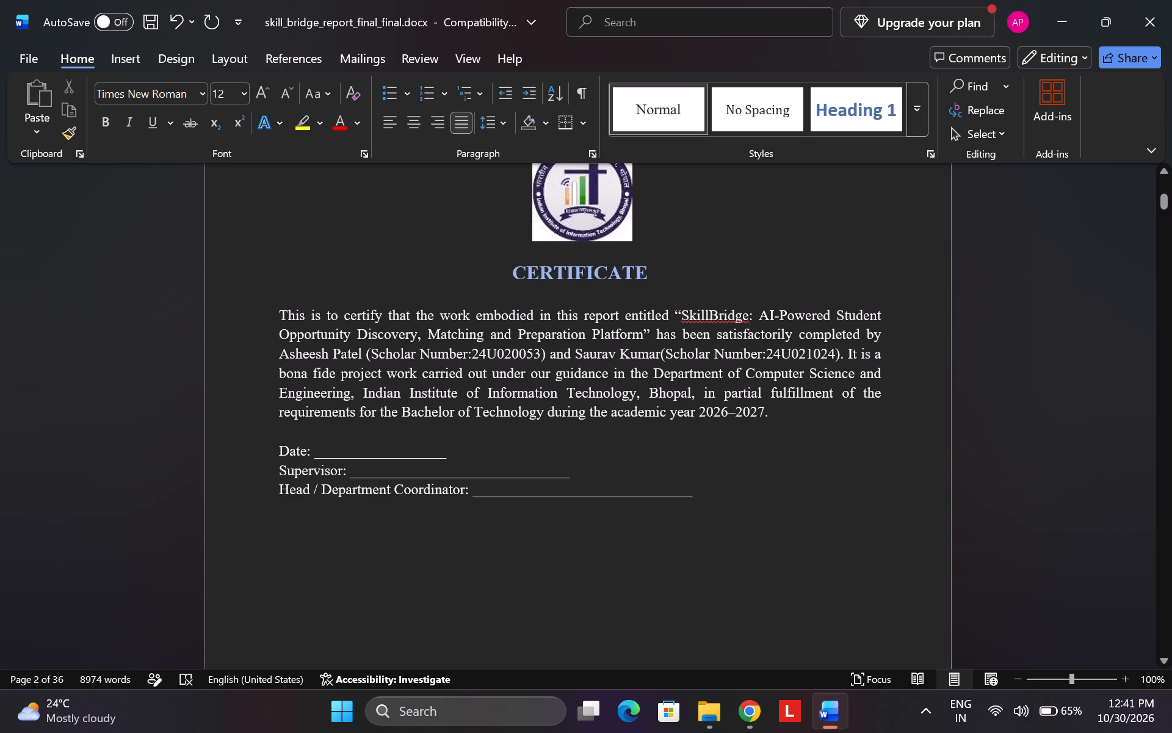
Insert a space between the second student's name and the opening parenthesis in the Certificate paragraph.
scroll(640, 438, "down", 1)
scroll(640, 438, "up", 3)
scroll(640, 438, "down", 3)
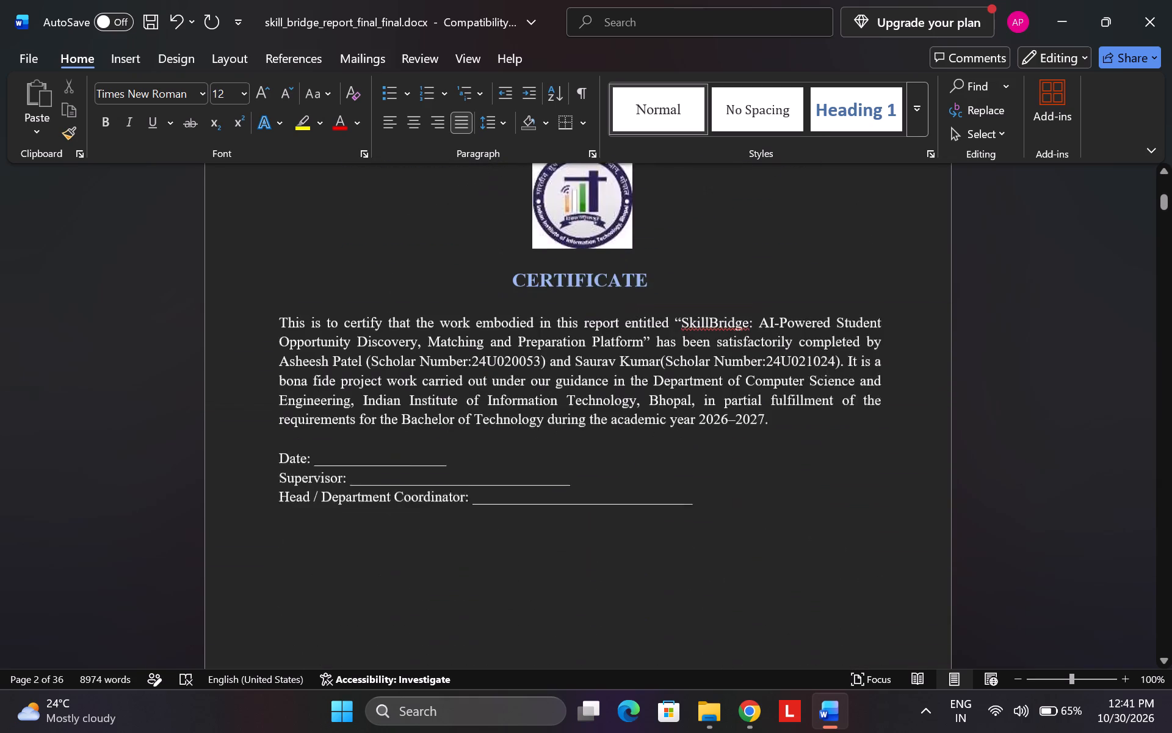
scroll(640, 438, "down", 1)
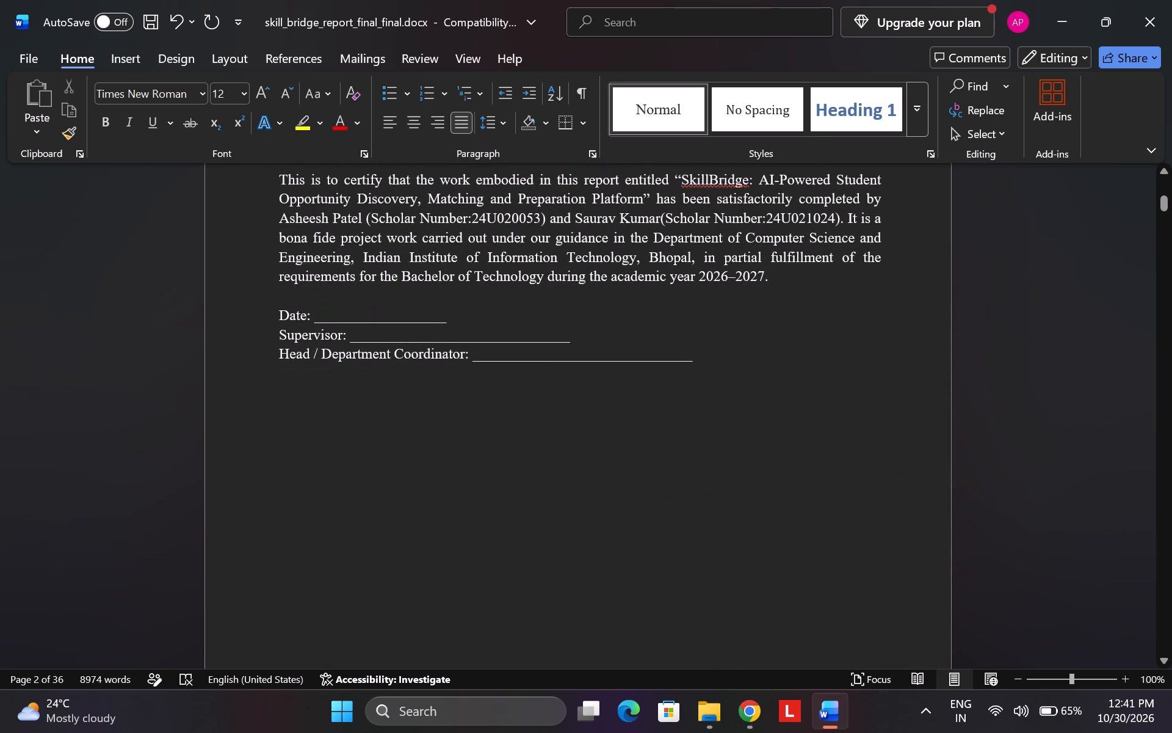
left_click(660, 222)
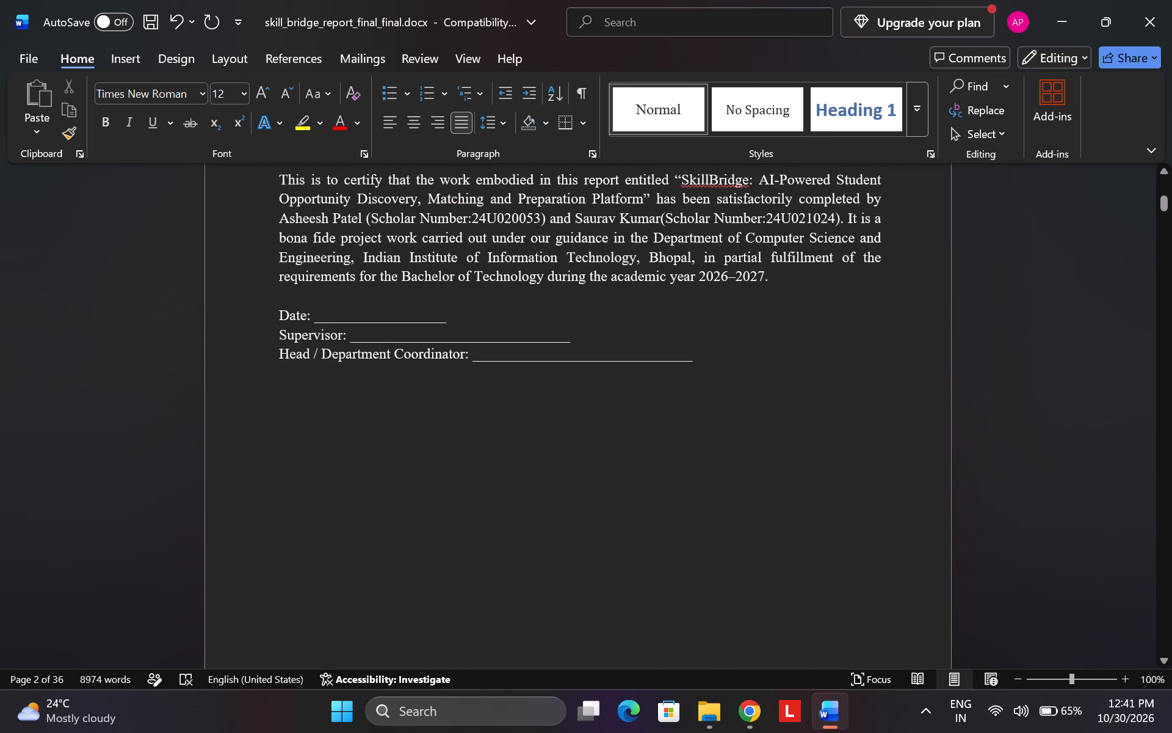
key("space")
Check the Declaration page's text and student details, and read the opening paragraphs of the Acknowledgement for remaining placeholders.
scroll(609, 262, "down", 1)
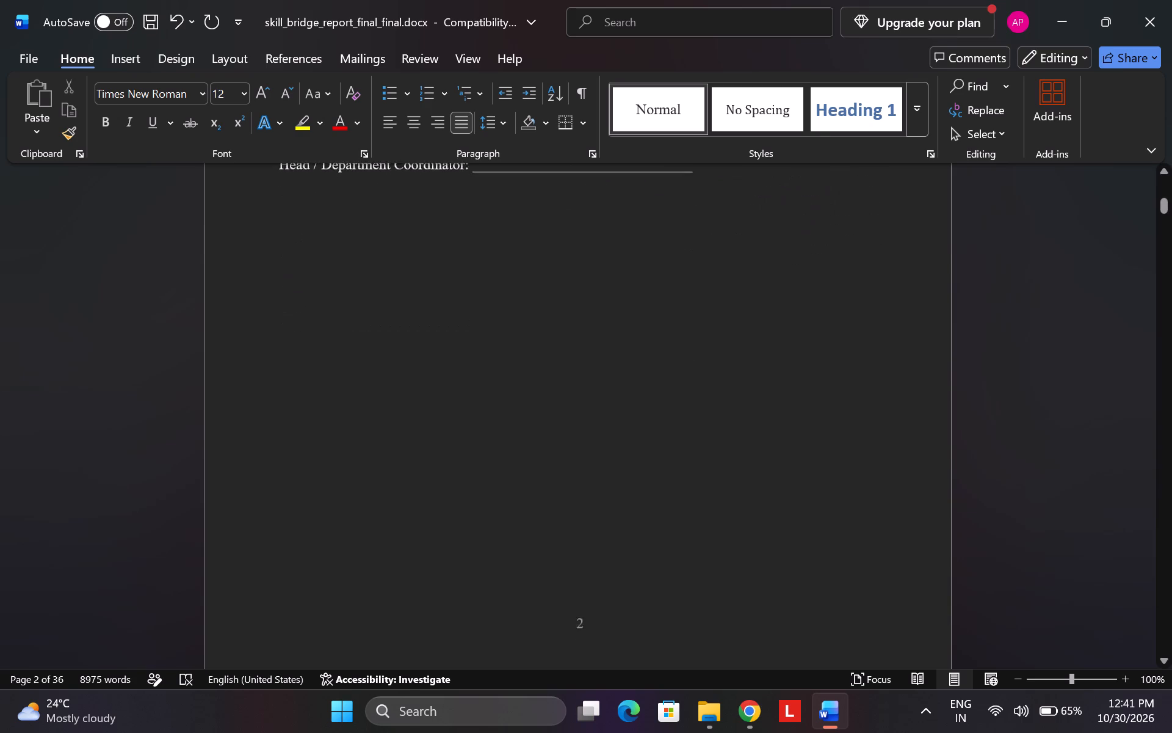
scroll(609, 262, "down", 1)
scroll(631, 483, "down", 1)
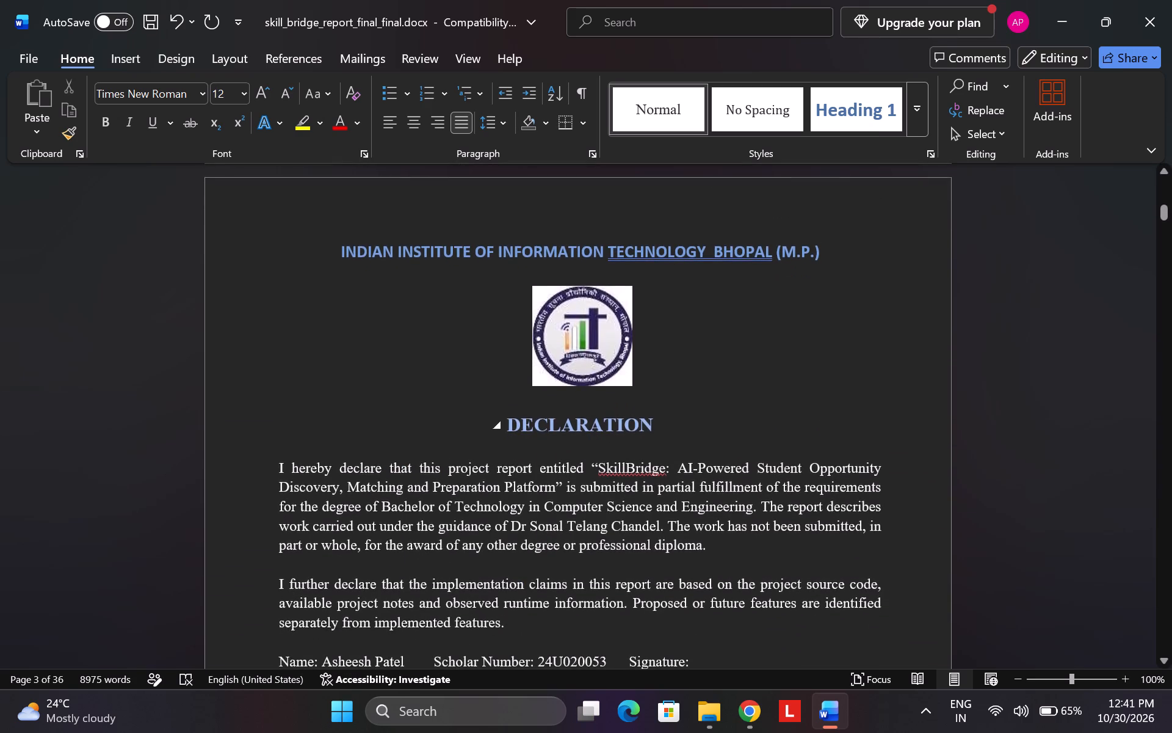
scroll(679, 434, "down", 1)
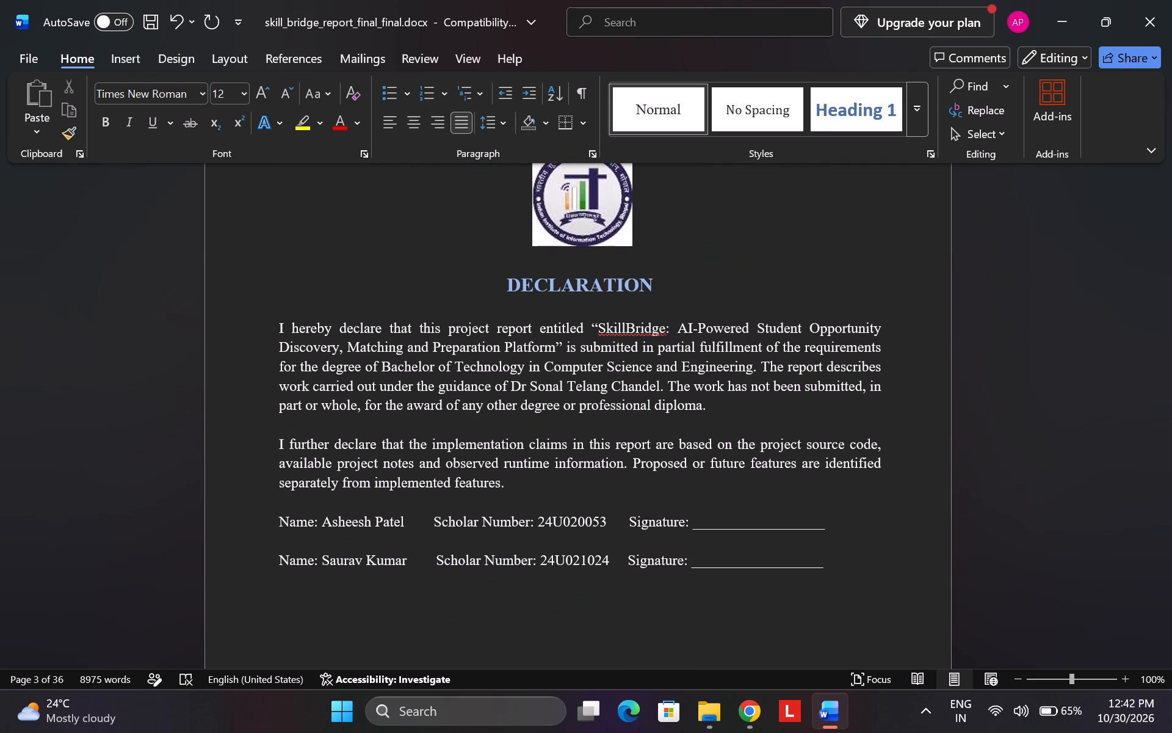
scroll(679, 434, "down", 1)
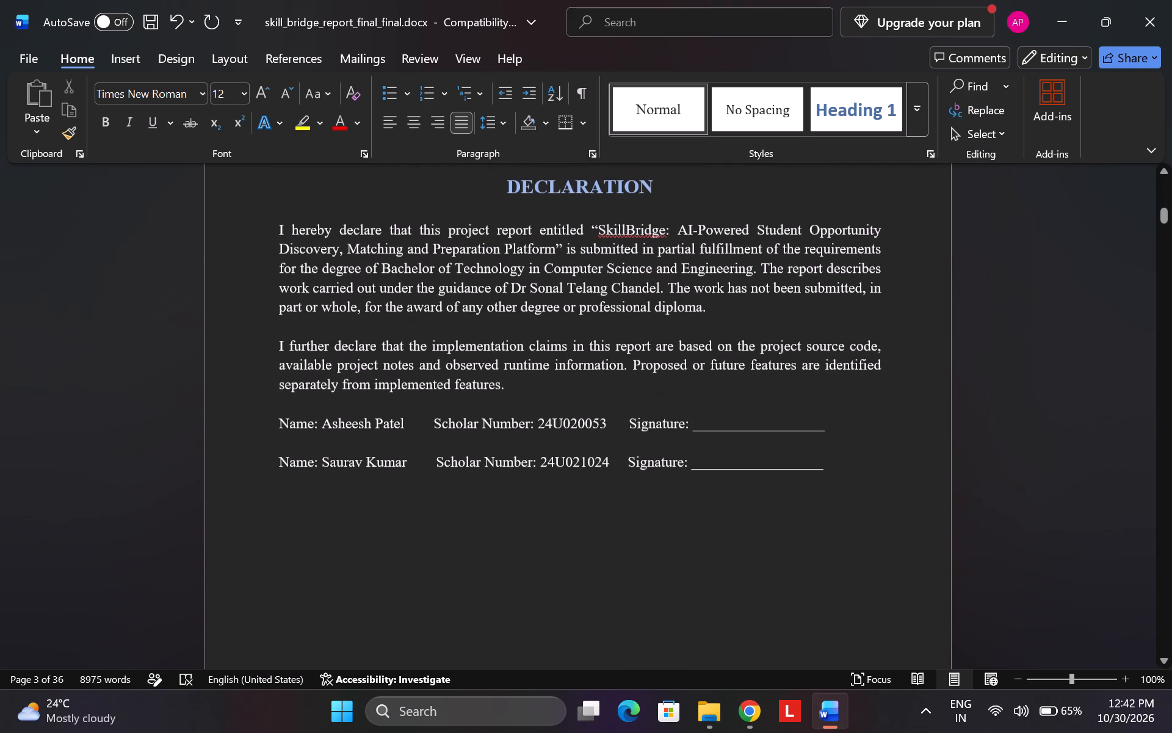
scroll(501, 516, "down", 3)
scroll(501, 516, "up", 1)
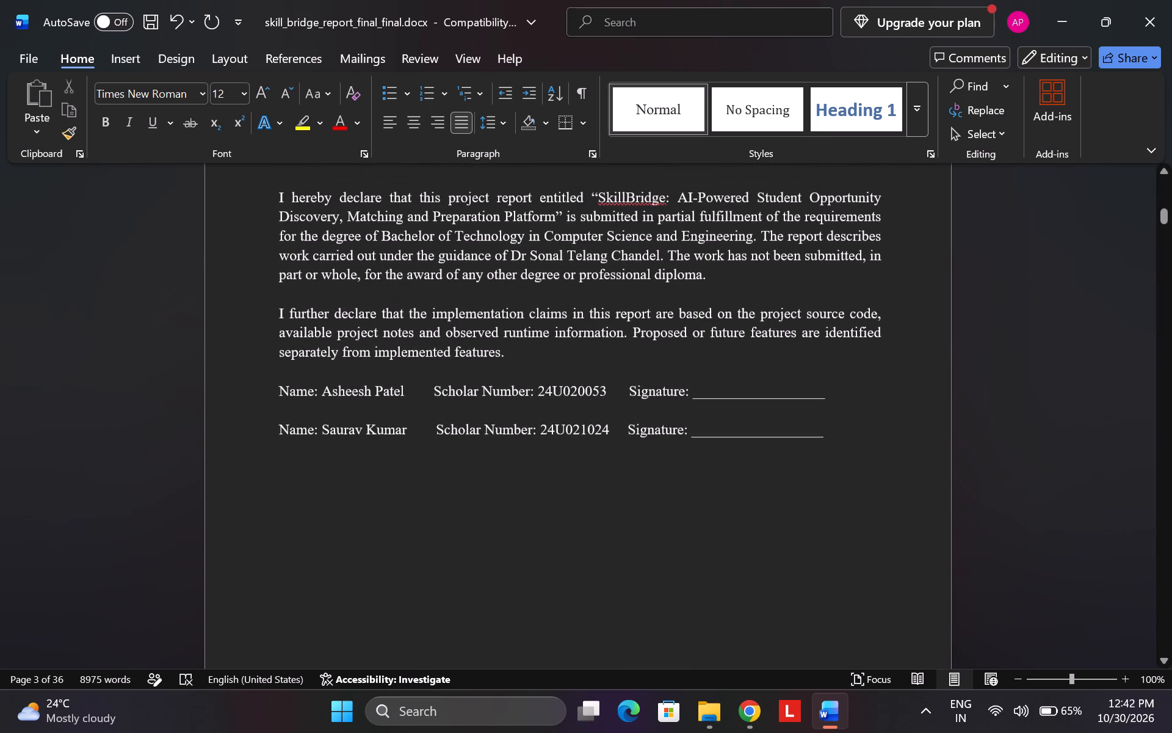
scroll(501, 516, "down", 1)
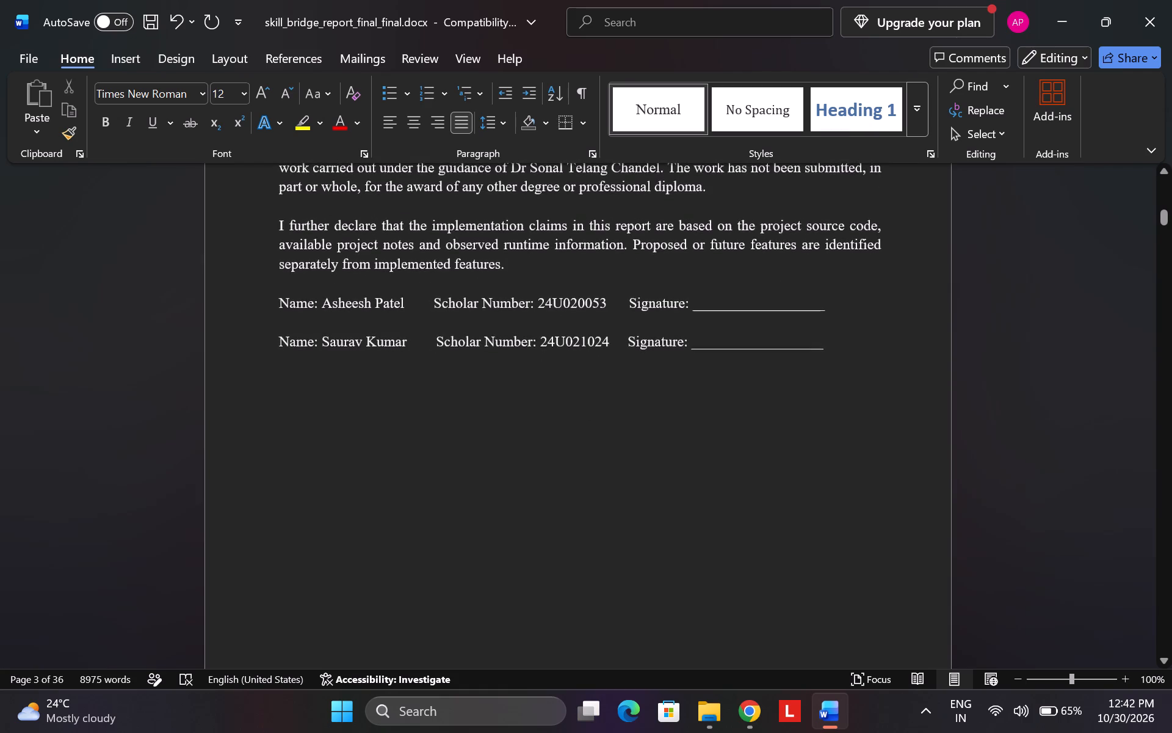
scroll(501, 516, "down", 2)
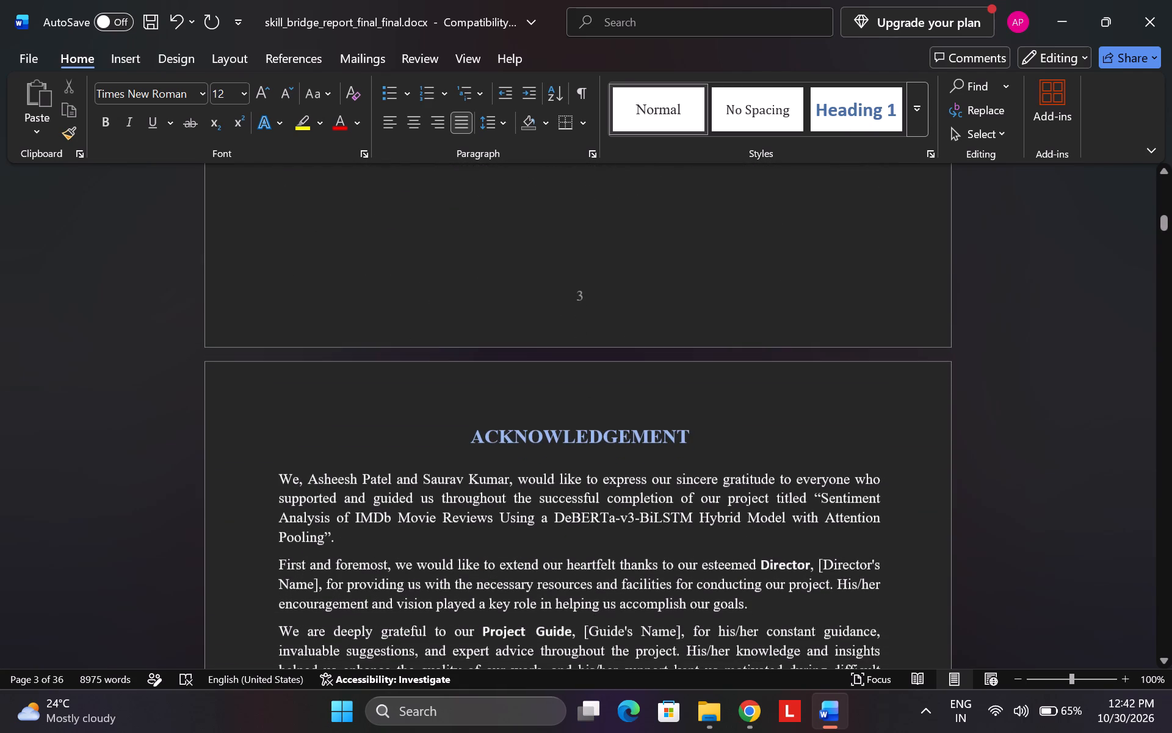
scroll(501, 516, "down", 1)
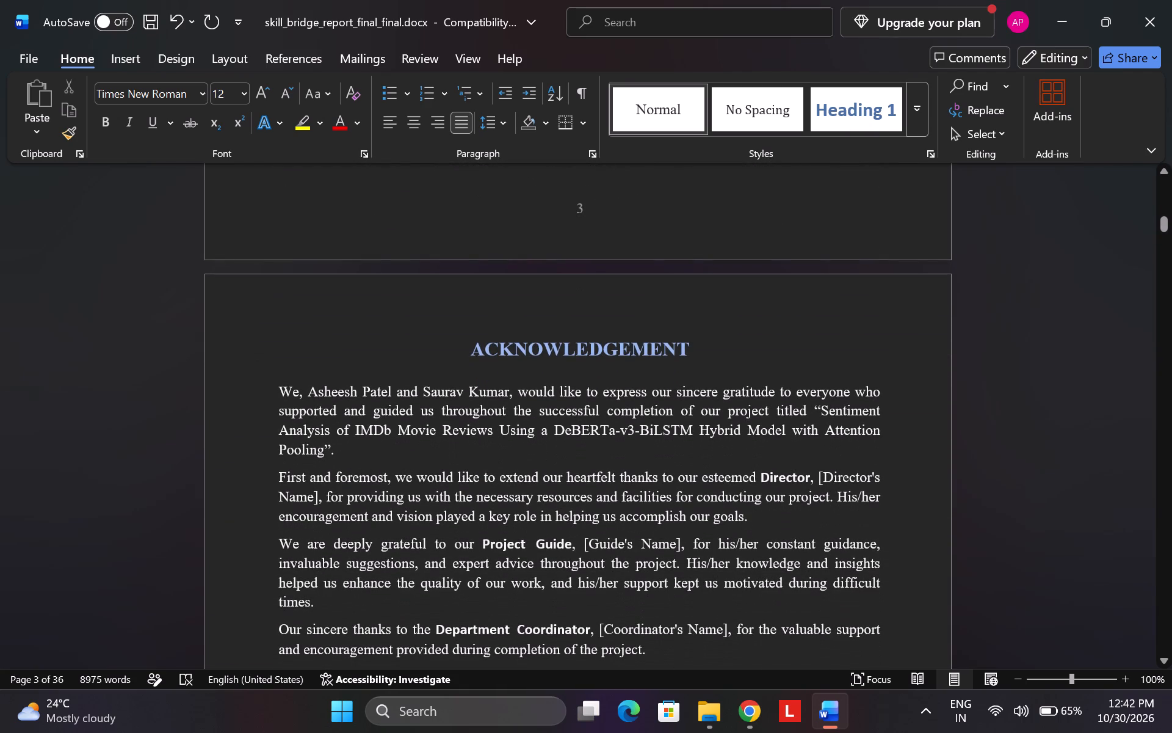
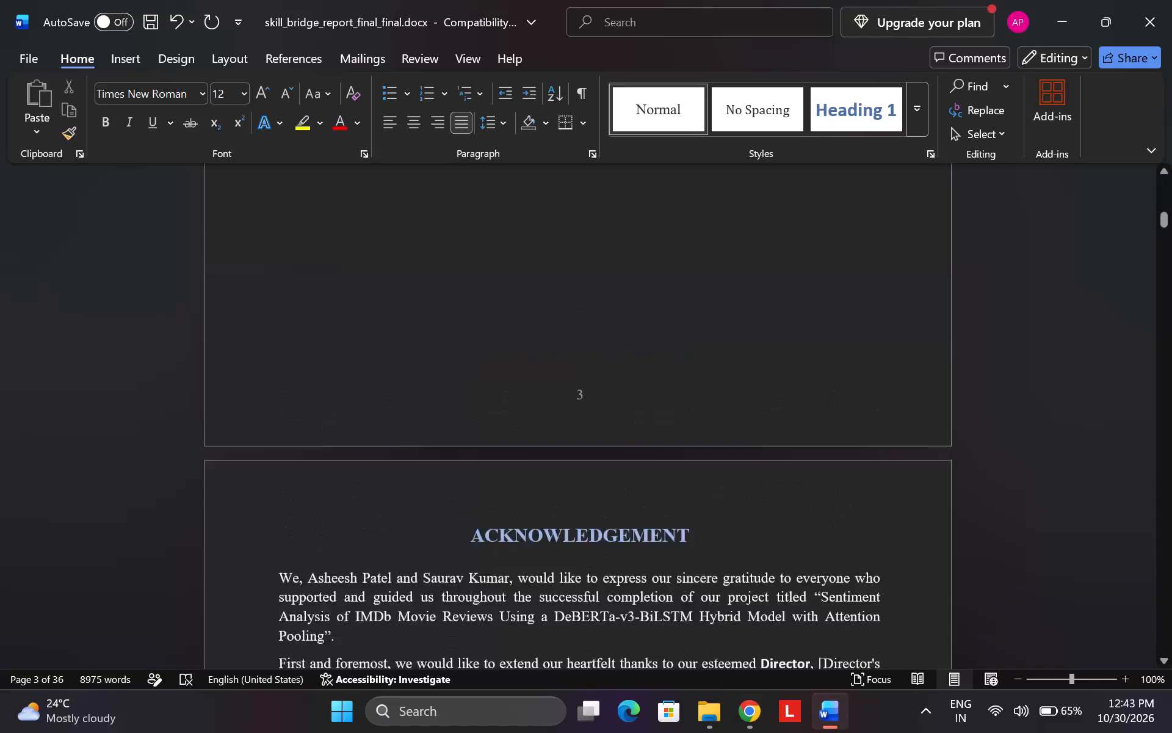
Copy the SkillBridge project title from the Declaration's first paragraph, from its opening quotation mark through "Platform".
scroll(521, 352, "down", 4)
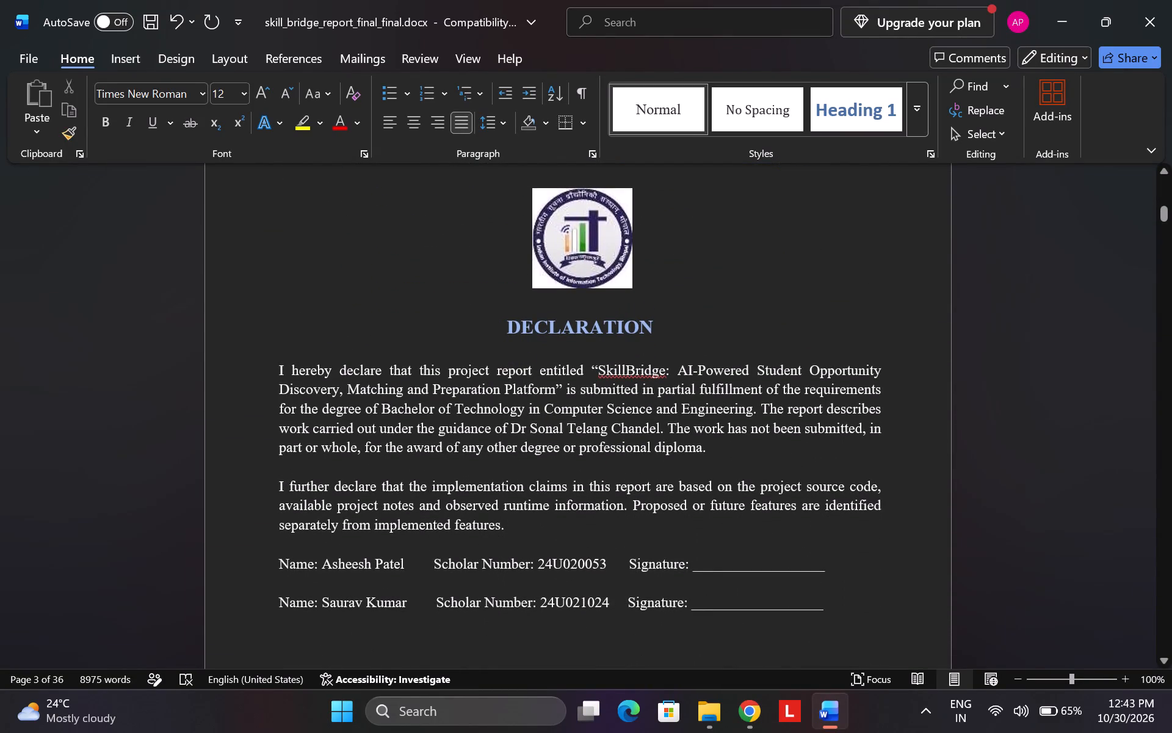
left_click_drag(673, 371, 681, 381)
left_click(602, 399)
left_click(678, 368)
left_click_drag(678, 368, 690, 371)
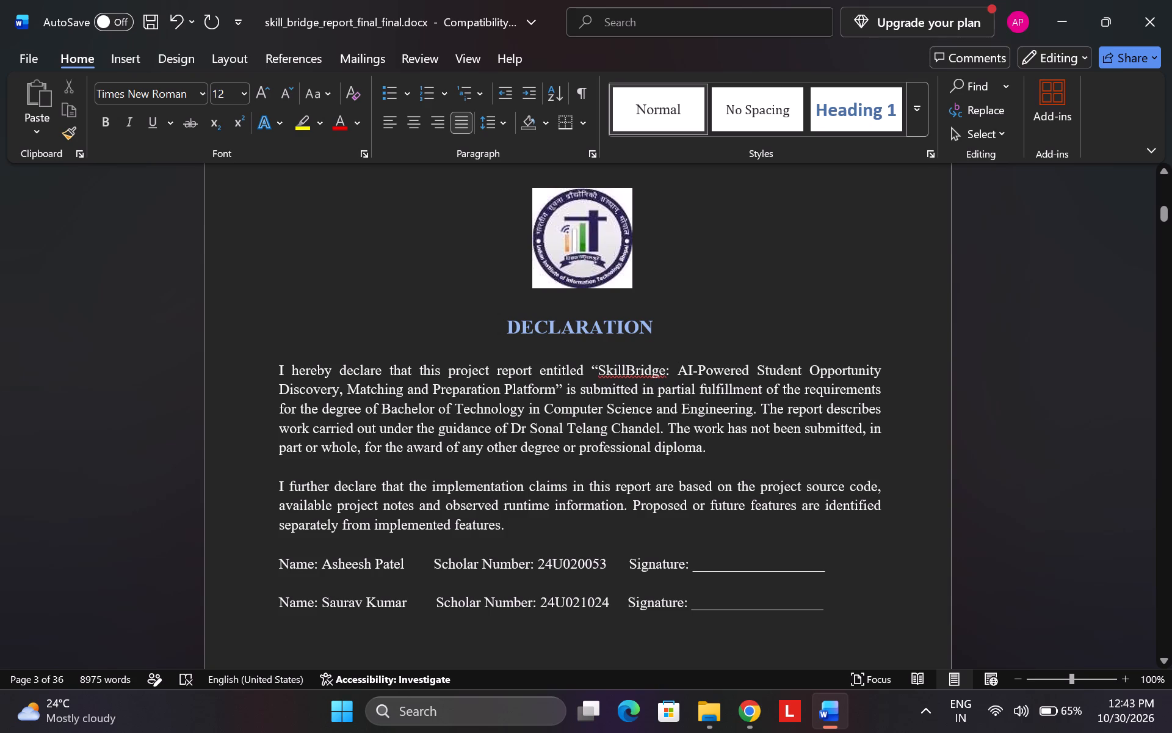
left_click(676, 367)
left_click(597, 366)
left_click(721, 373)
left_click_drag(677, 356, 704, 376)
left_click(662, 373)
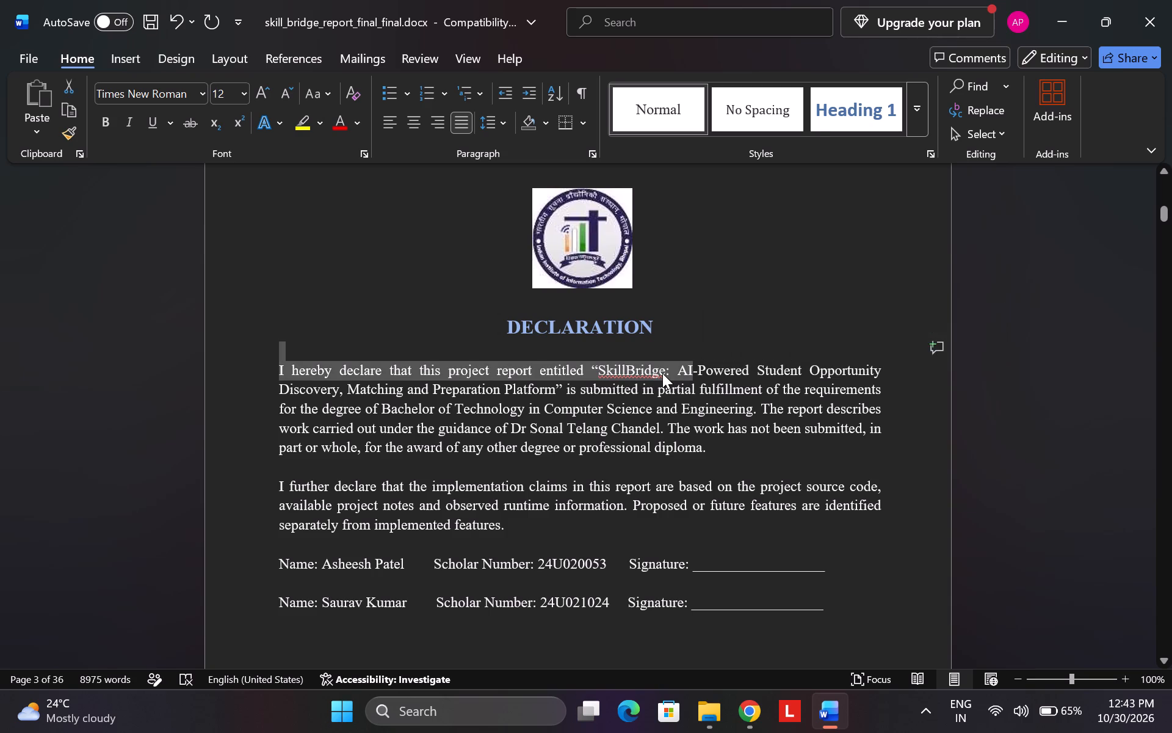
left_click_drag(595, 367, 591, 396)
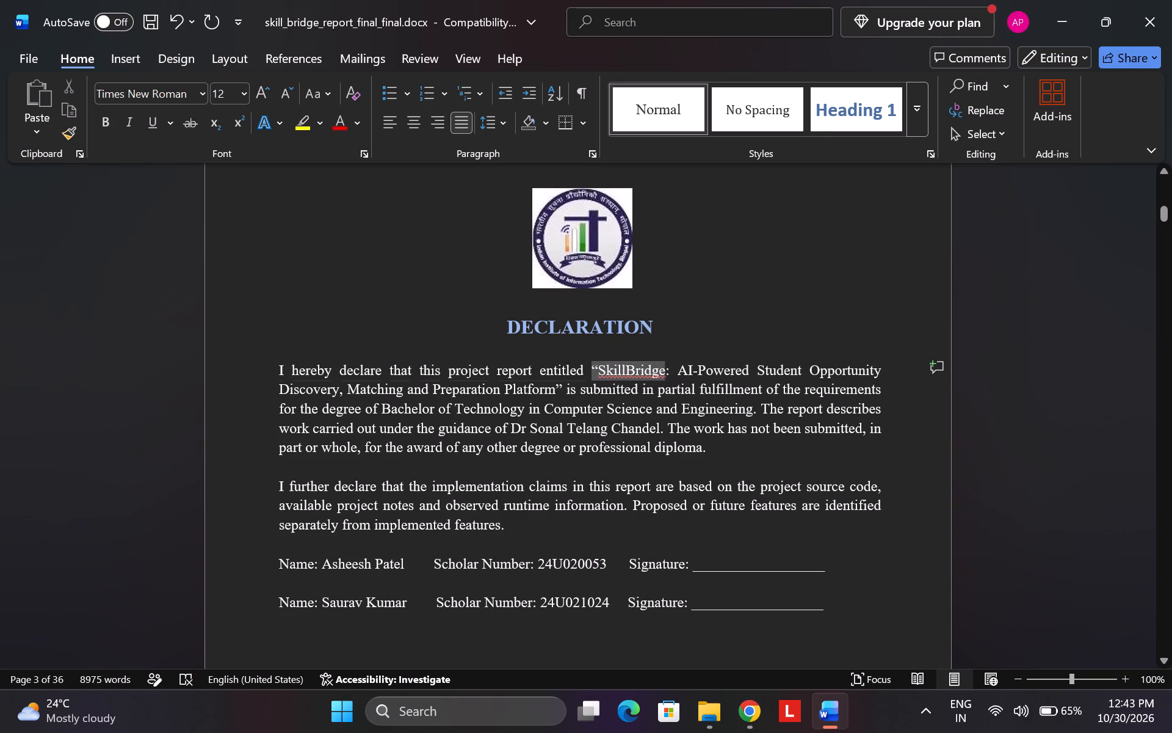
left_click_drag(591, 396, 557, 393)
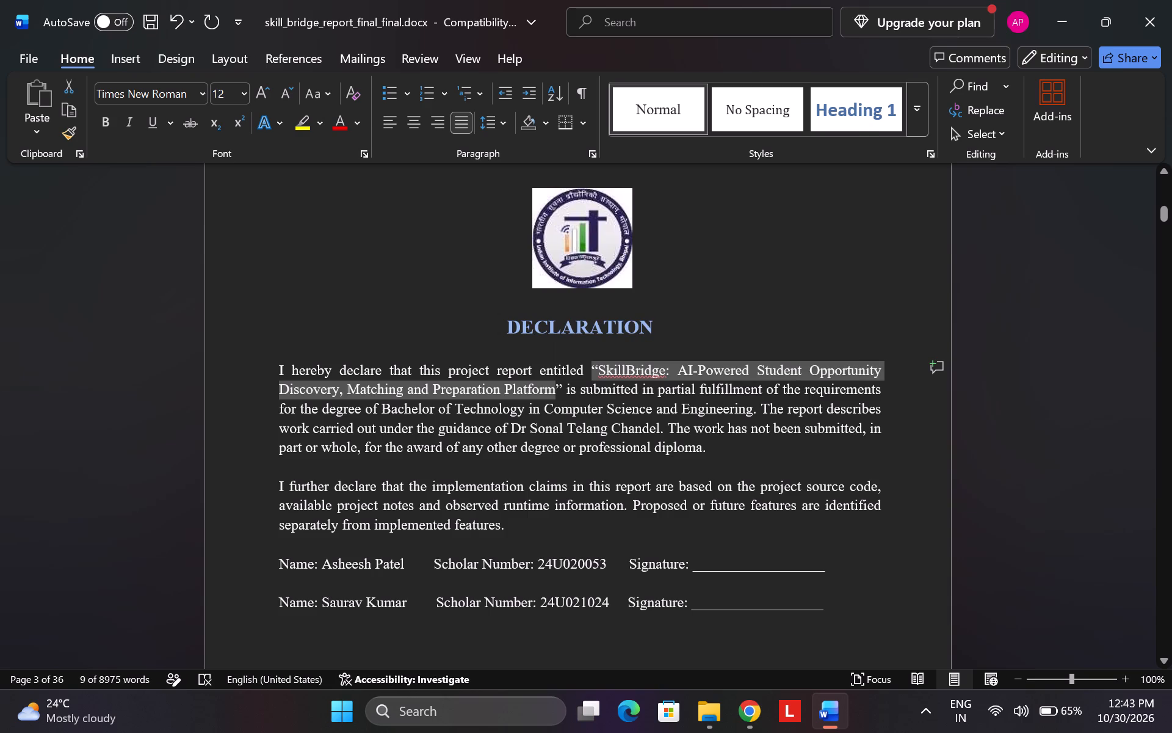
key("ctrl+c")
In the Acknowledgement's first paragraph, select the title "Sentiment Analysis of IMDb Movie Reviews…" through its closing quotation mark and period, and copy it.
scroll(668, 463, "down", 2)
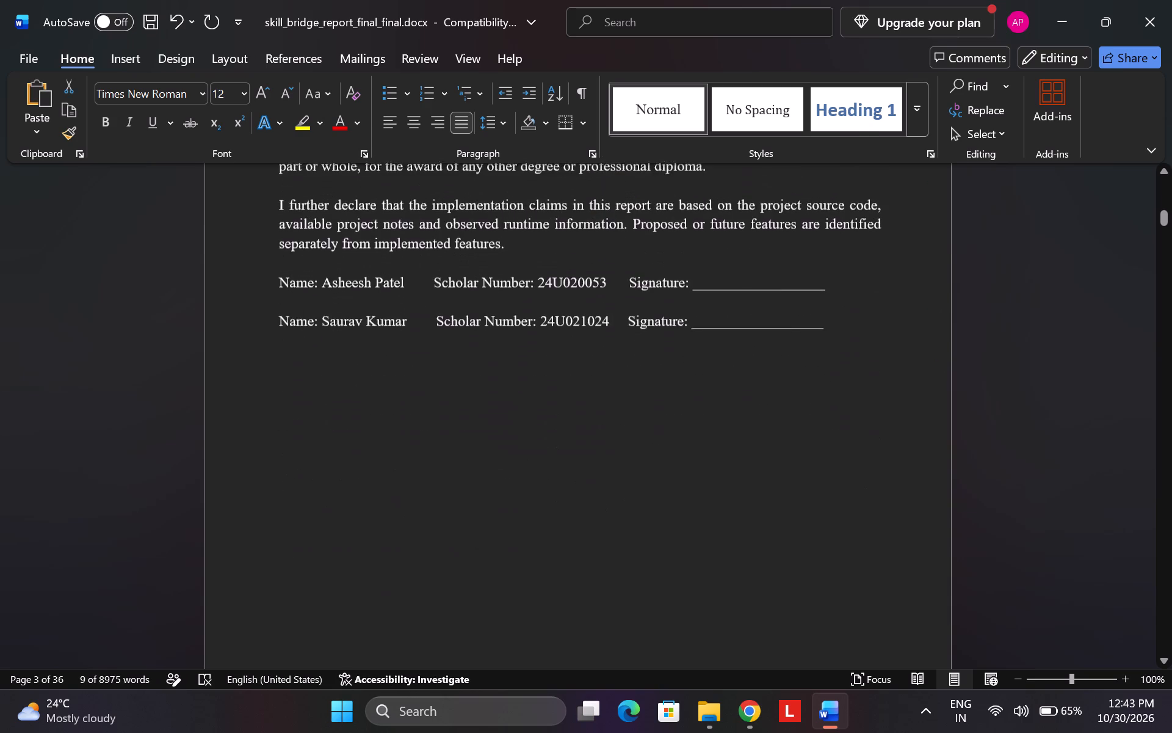
scroll(668, 463, "down", 2)
scroll(668, 463, "right", 1)
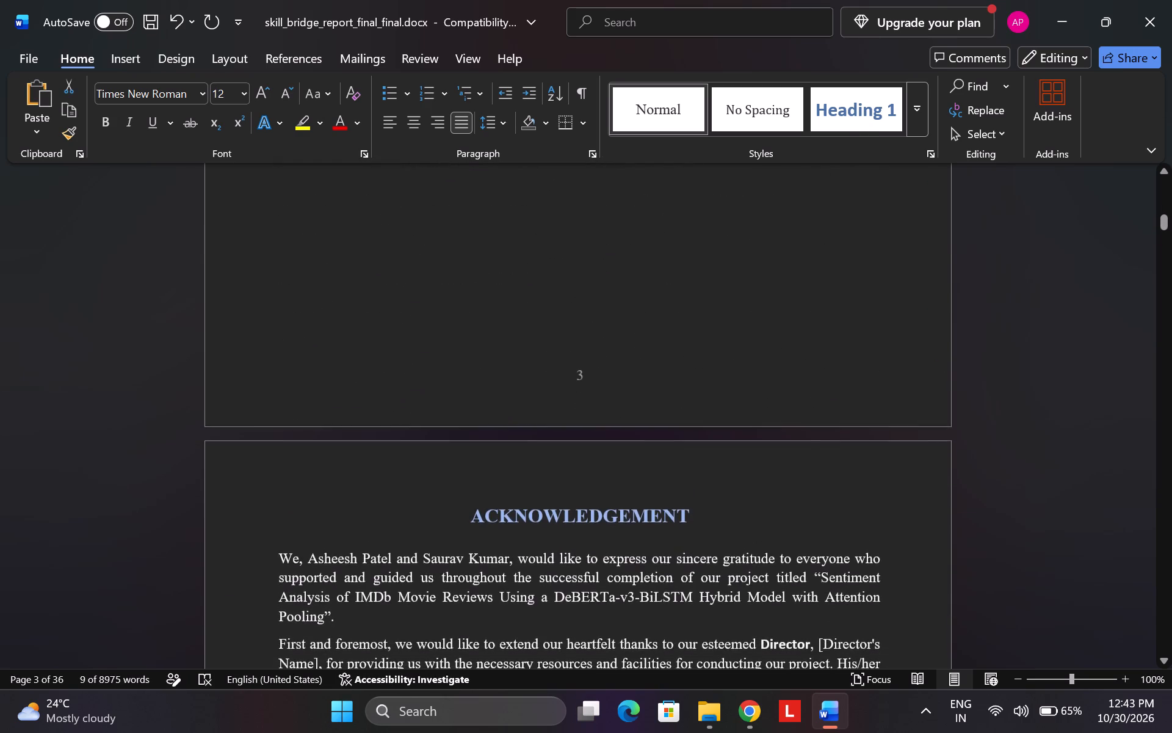
scroll(668, 463, "down", 1)
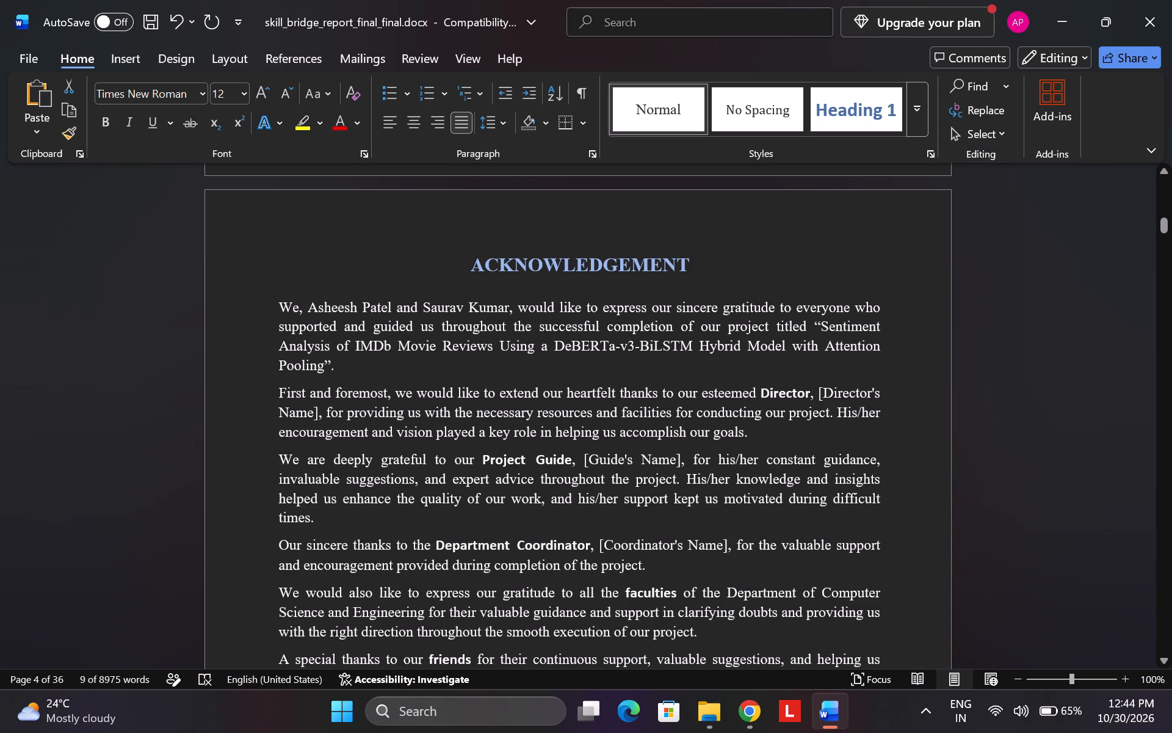
left_click(822, 327)
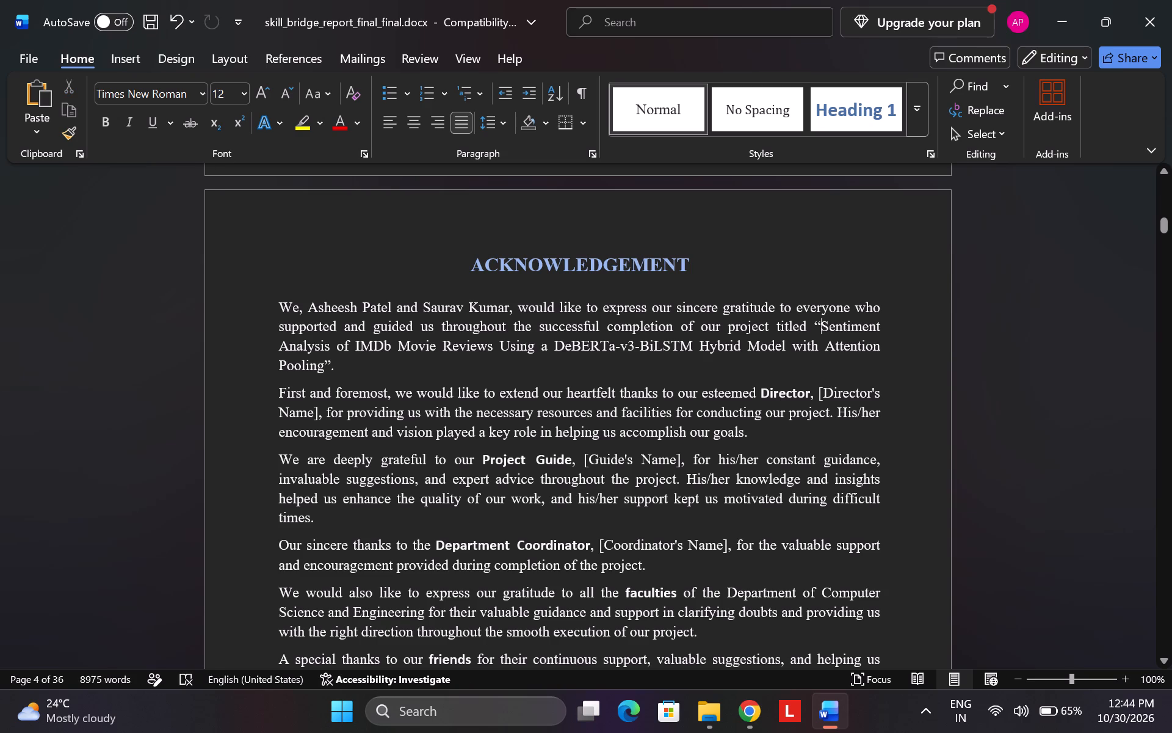
left_click_drag(822, 327, 817, 341)
left_click_drag(442, 358, 394, 364)
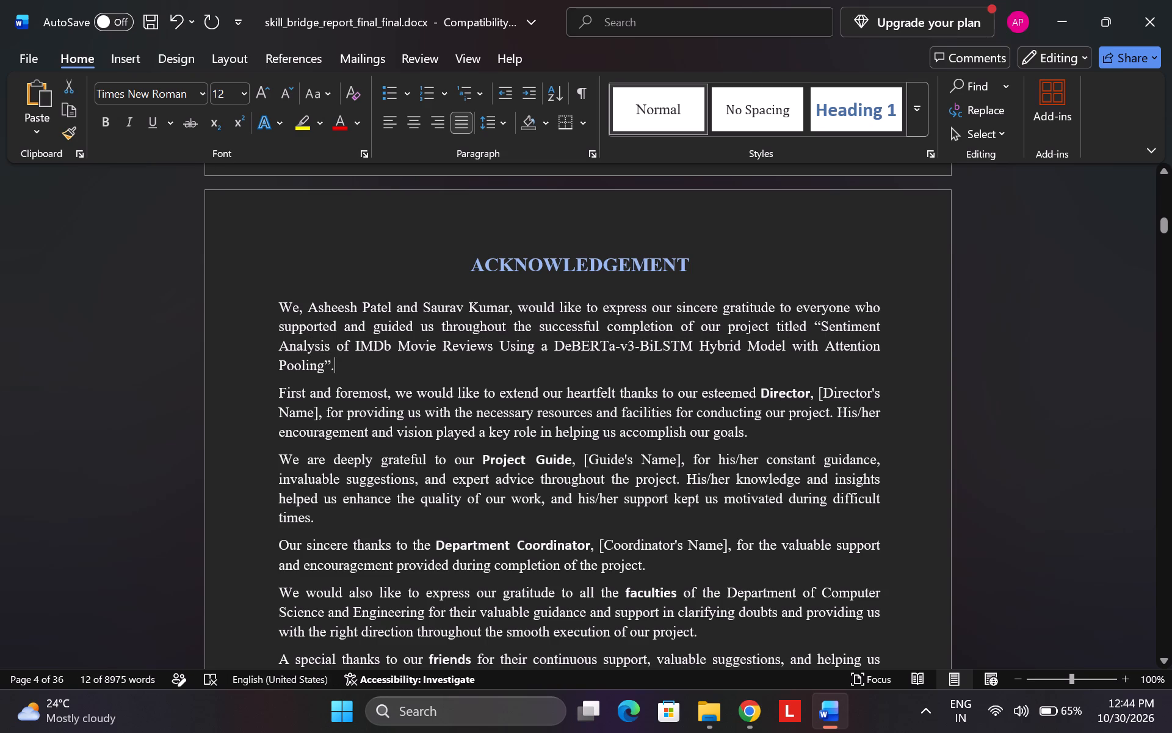
left_click_drag(394, 364, 309, 372)
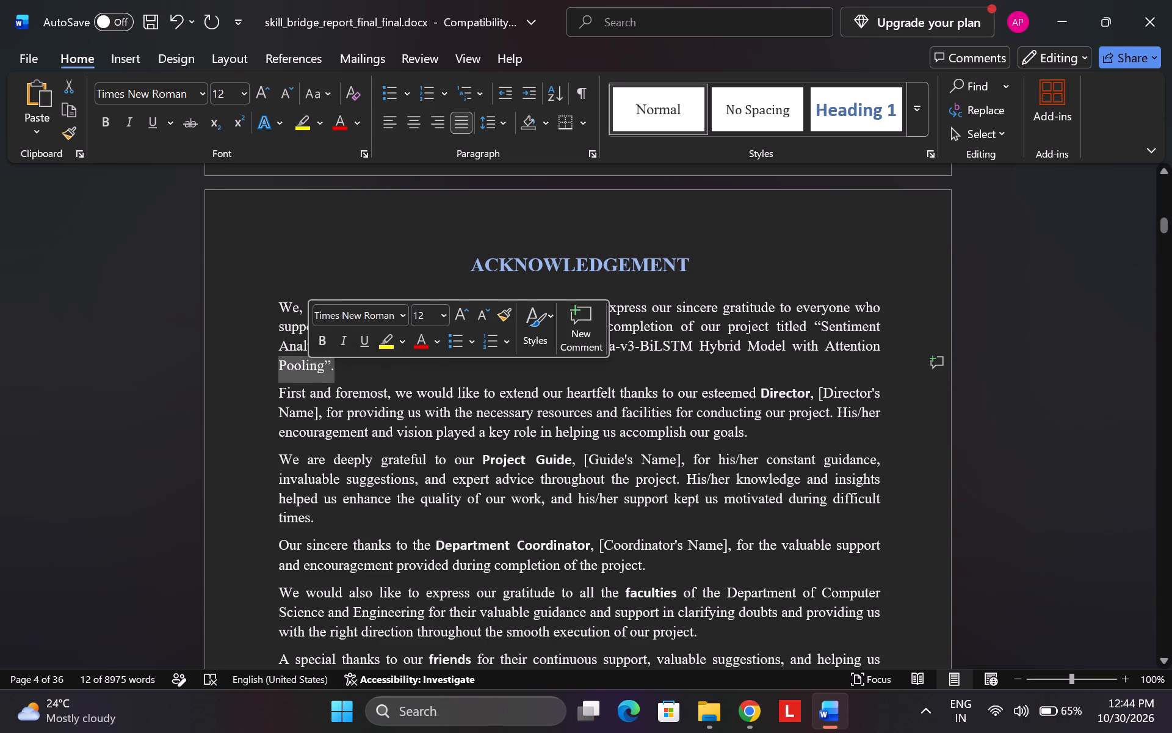
left_click(823, 330)
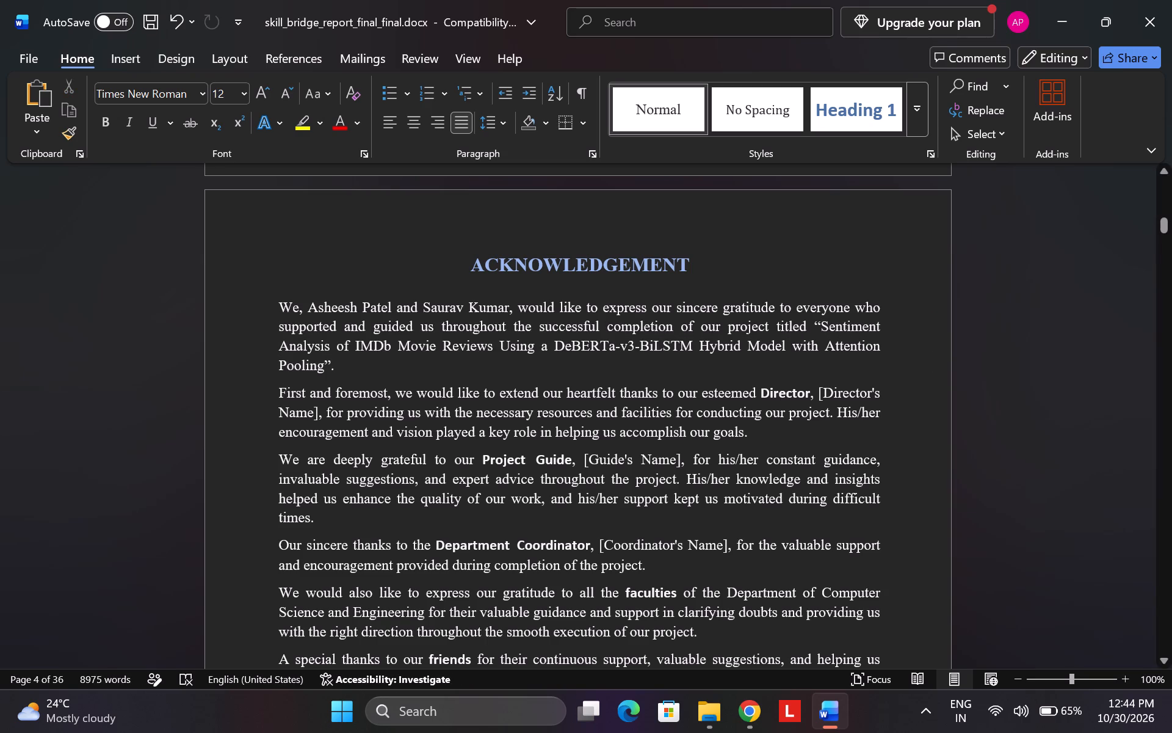
left_click(823, 325)
left_click_drag(823, 325, 833, 349)
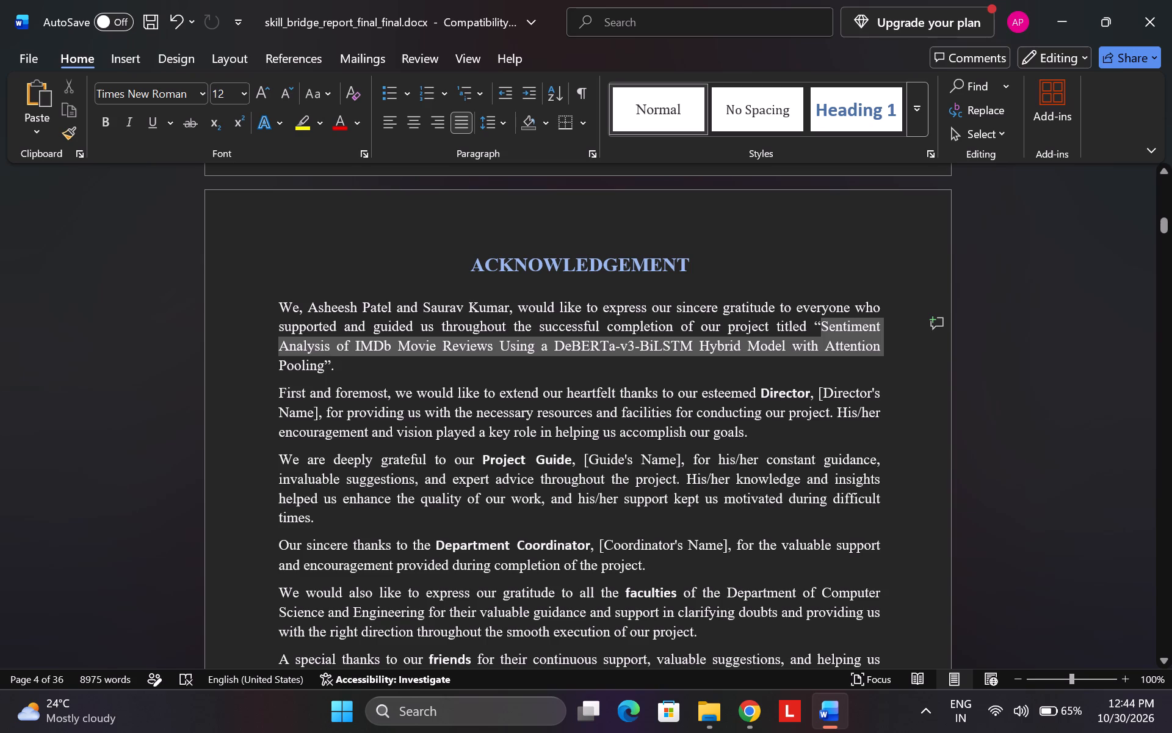
left_click_drag(833, 349, 494, 406)
left_click_drag(494, 406, 324, 357)
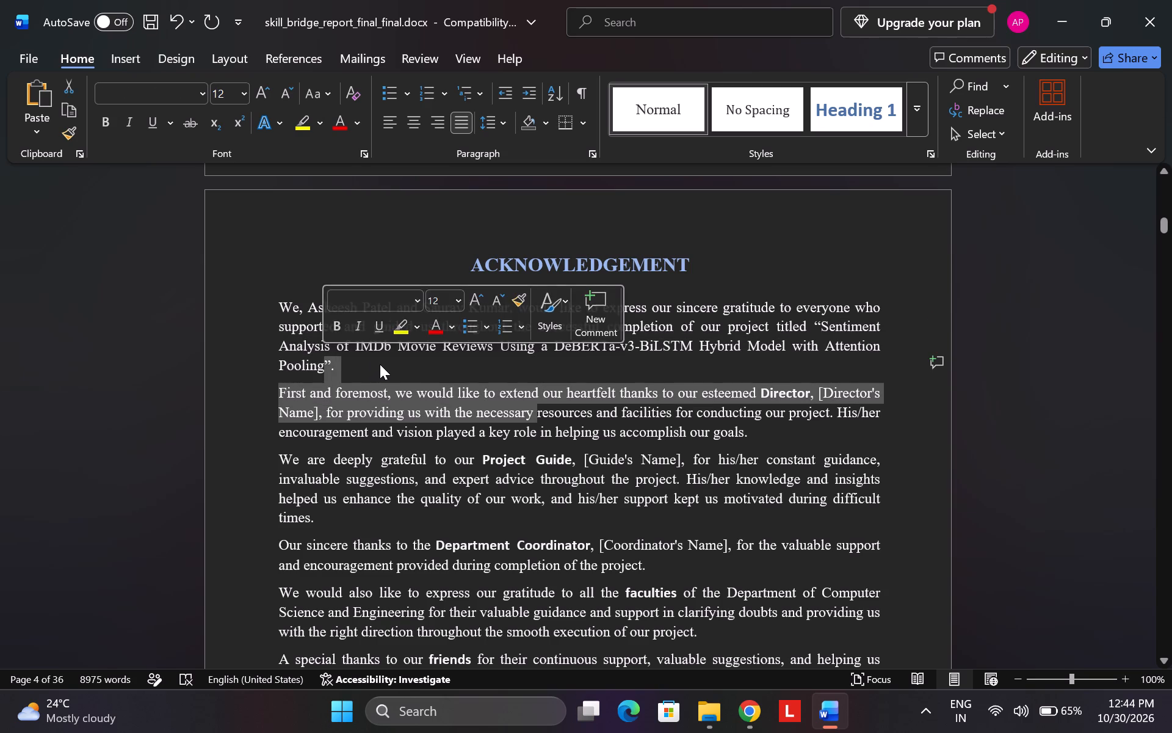
left_click(380, 363)
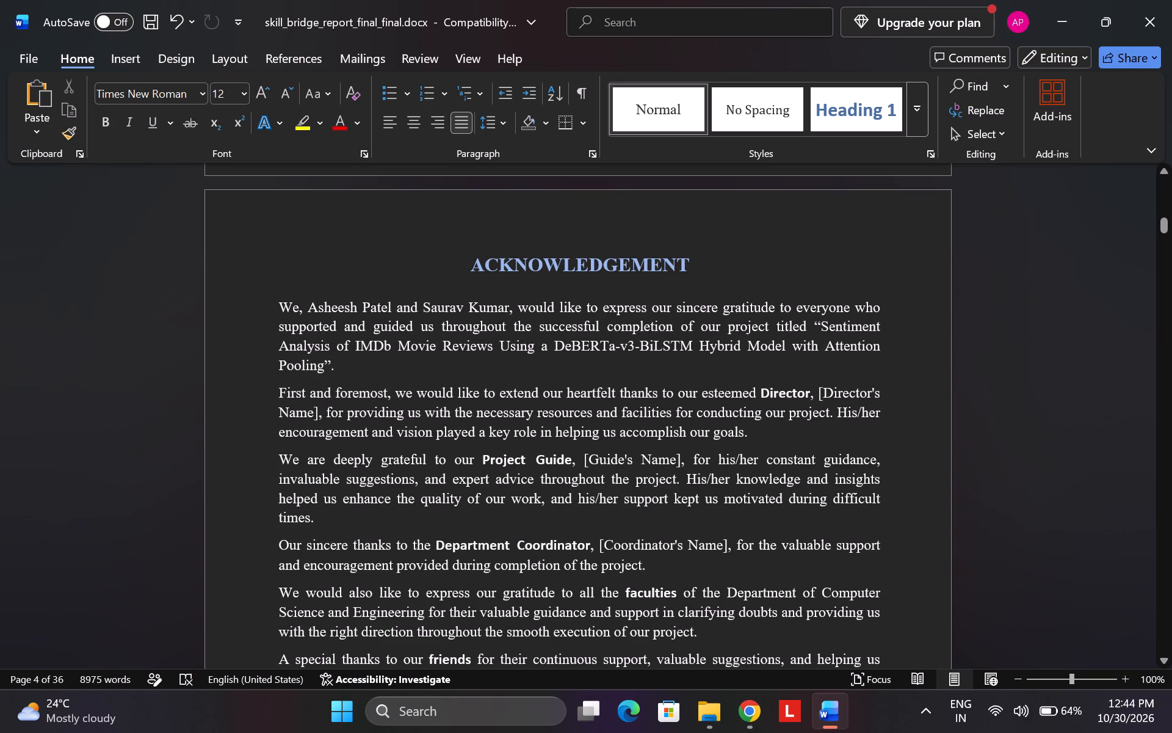
left_click(822, 324)
left_click_drag(822, 324, 811, 335)
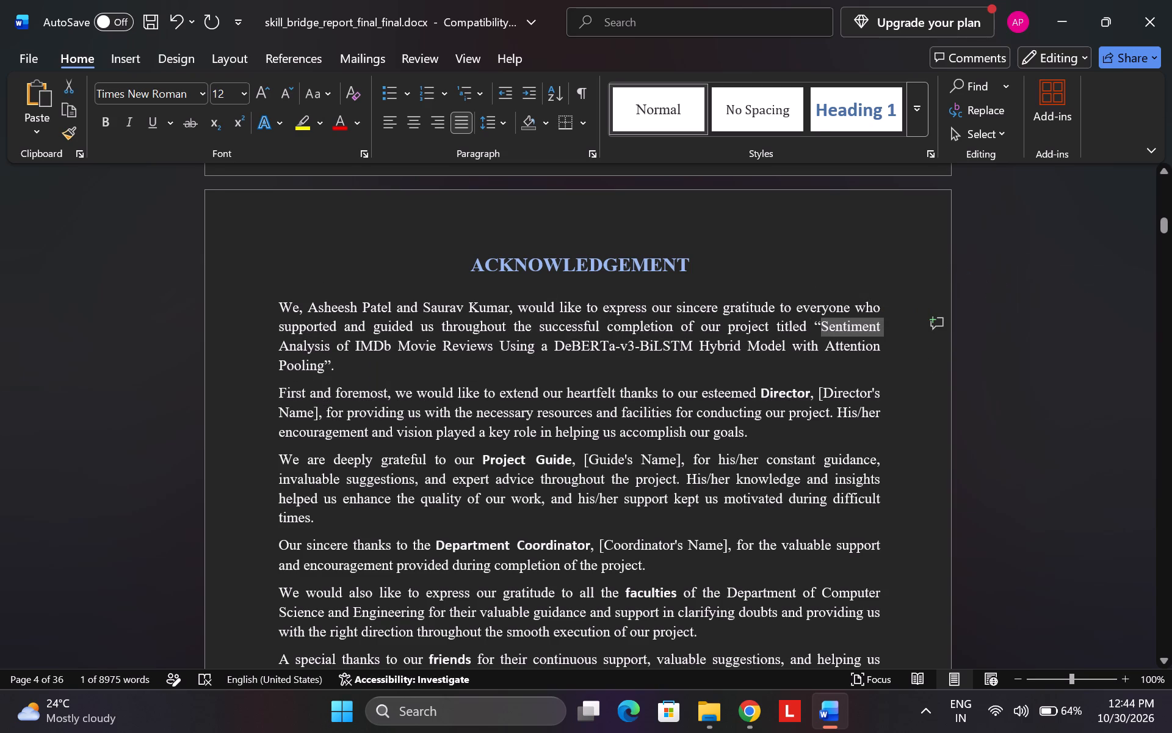
left_click(366, 377)
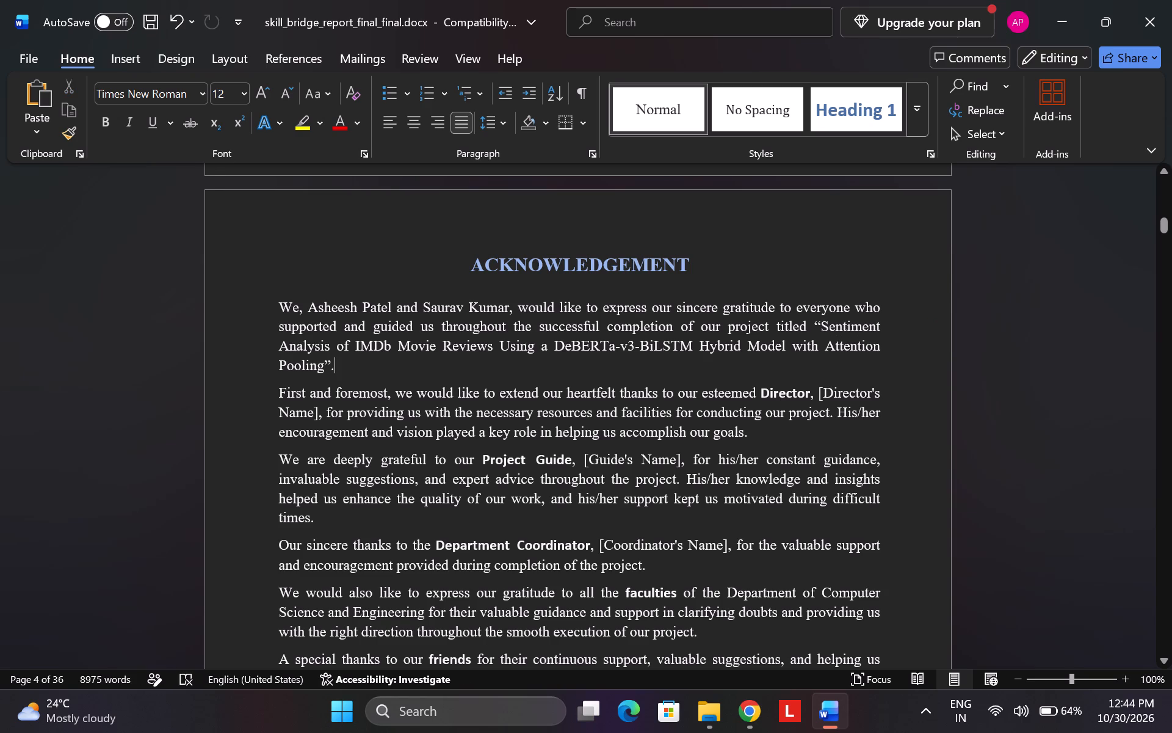
left_click(823, 323)
left_click_drag(823, 323, 743, 357)
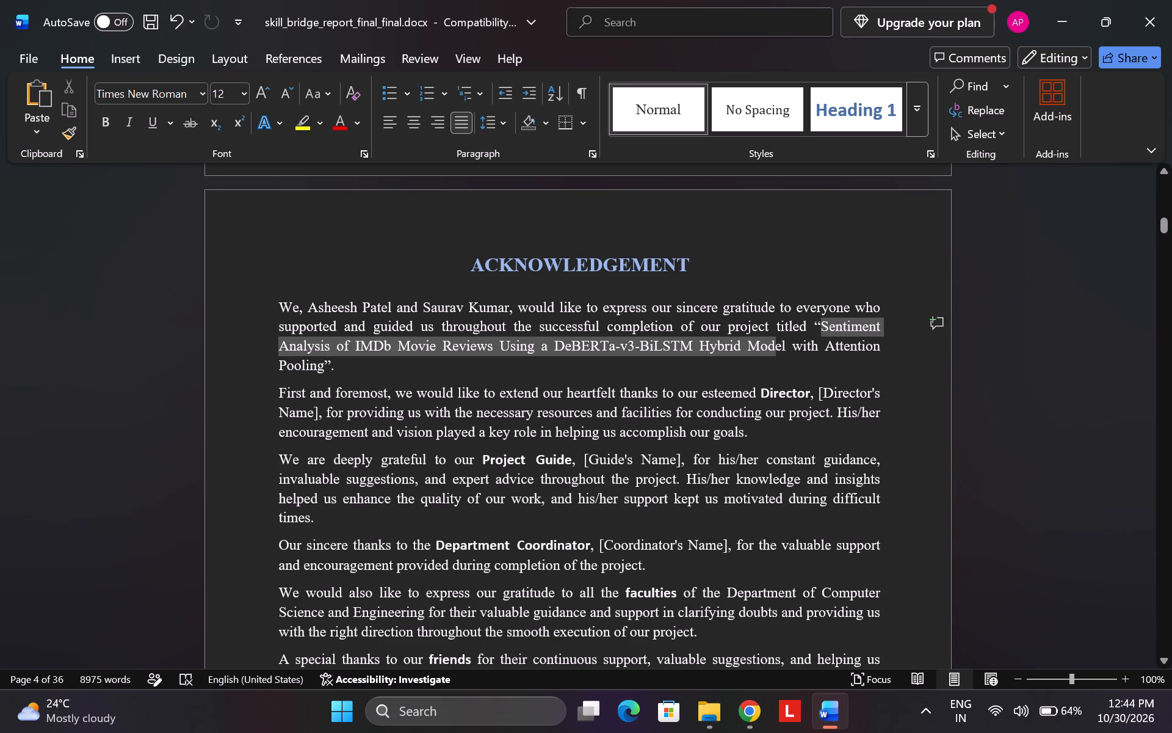
left_click_drag(743, 357, 497, 380)
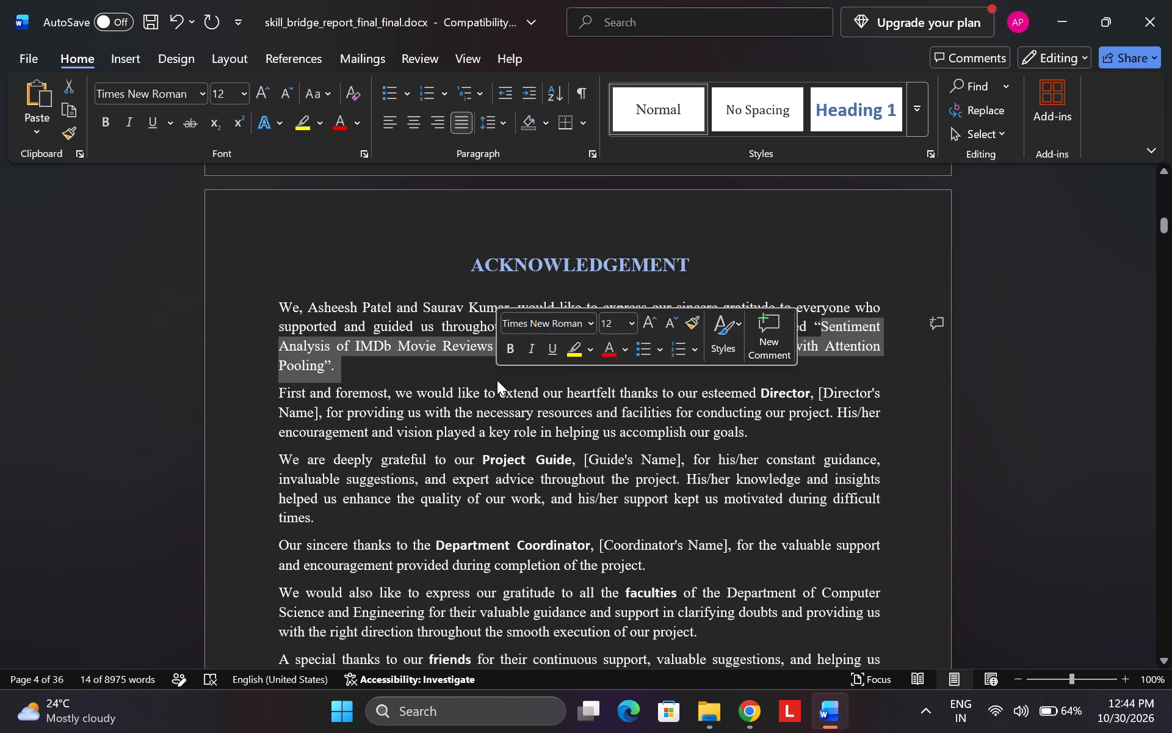
key("ctrl+c")
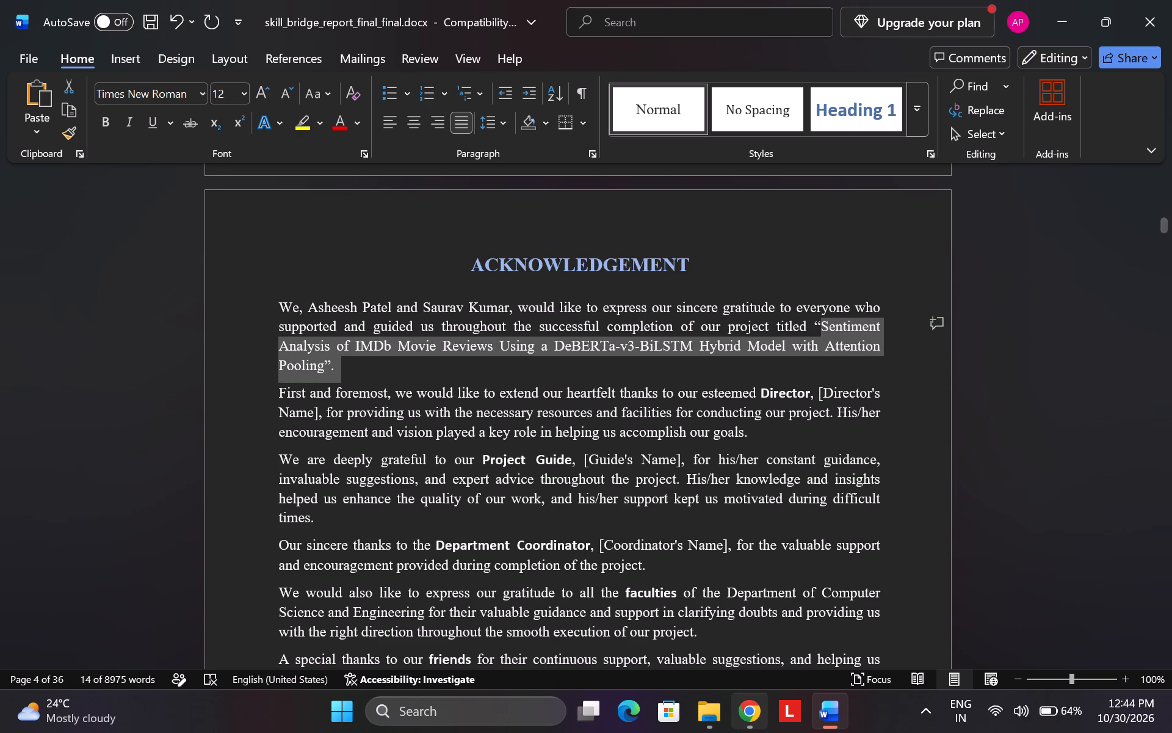